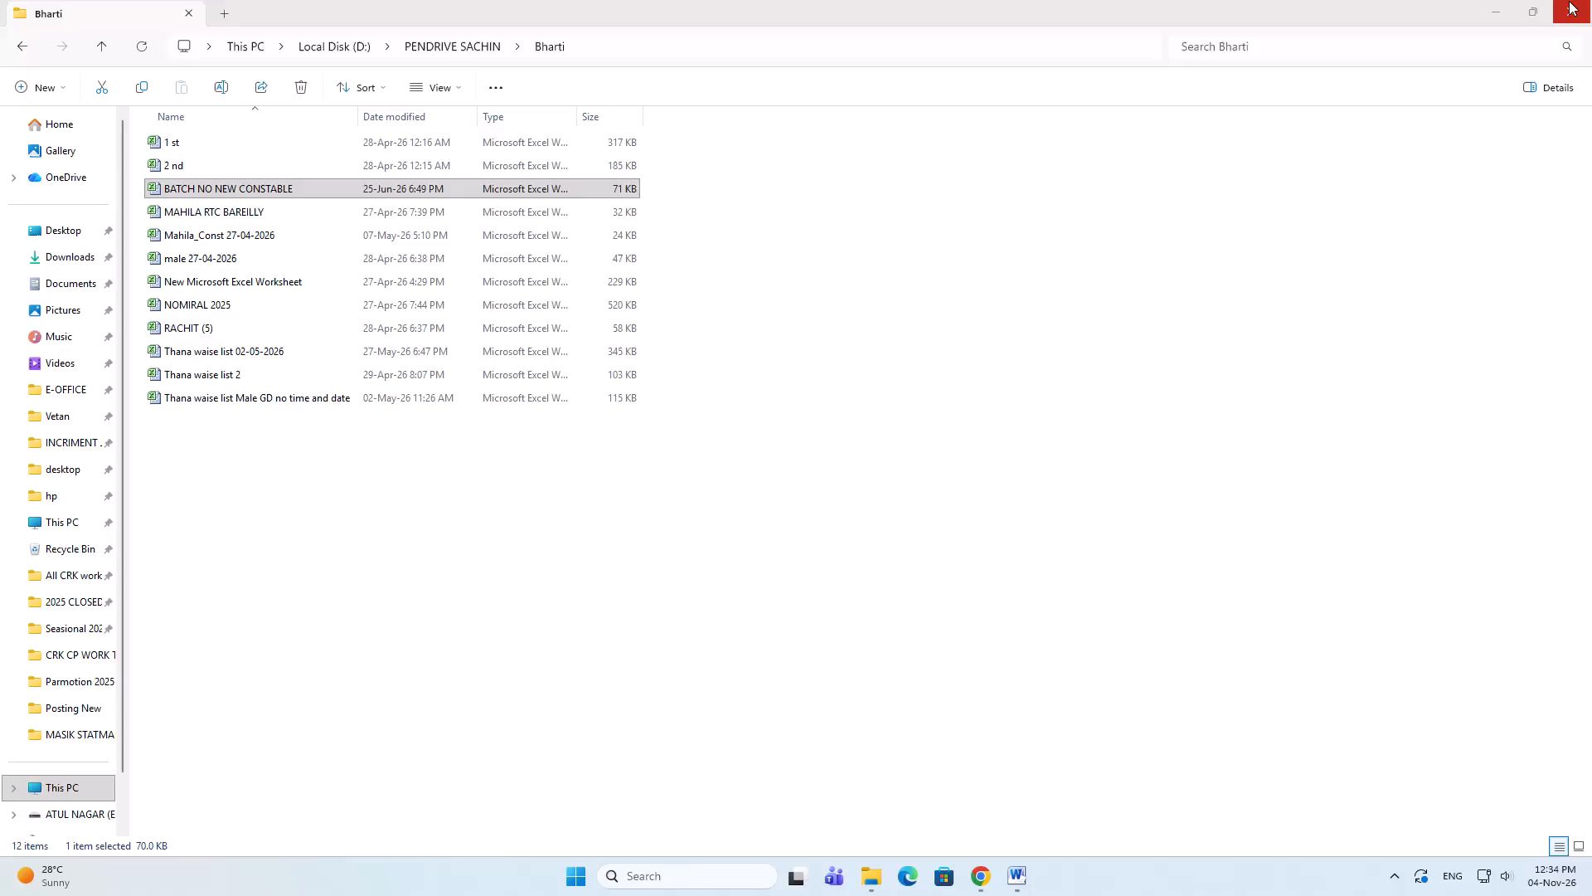
Close the Bharti folder and open the MATERNITY LEAVE document from the All CRK work folder on the desktop.
{"action": "left_click", "coordinate": [1570, 1]}
{"action": "double_click", "coordinate": [41, 702]}
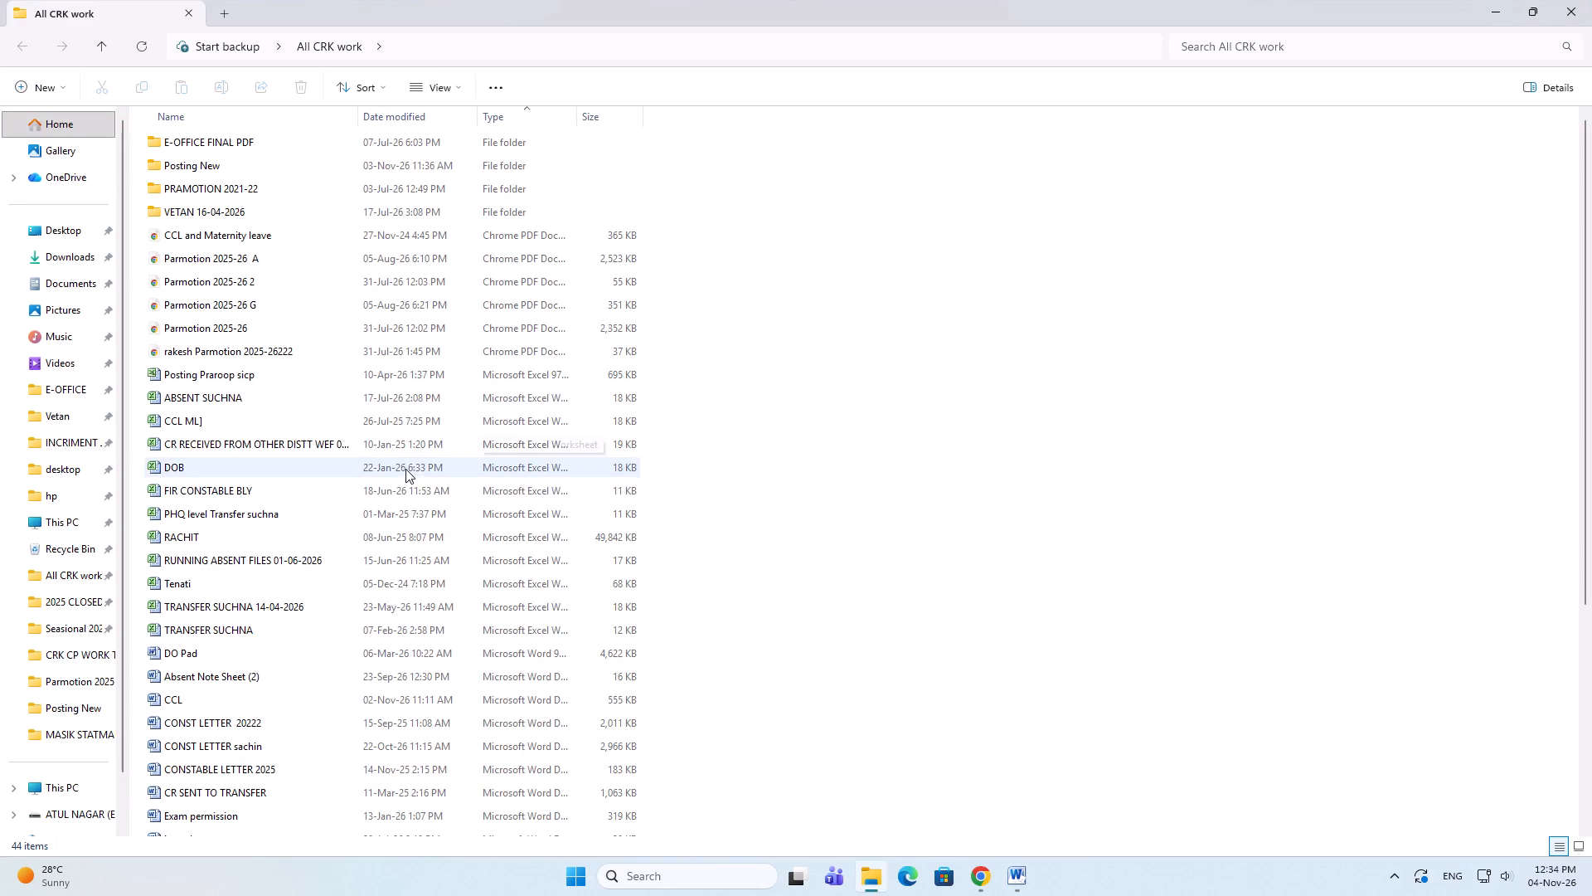
{"action": "scroll", "coordinate": [222, 686], "scroll_direction": "down", "scroll_amount": 3}
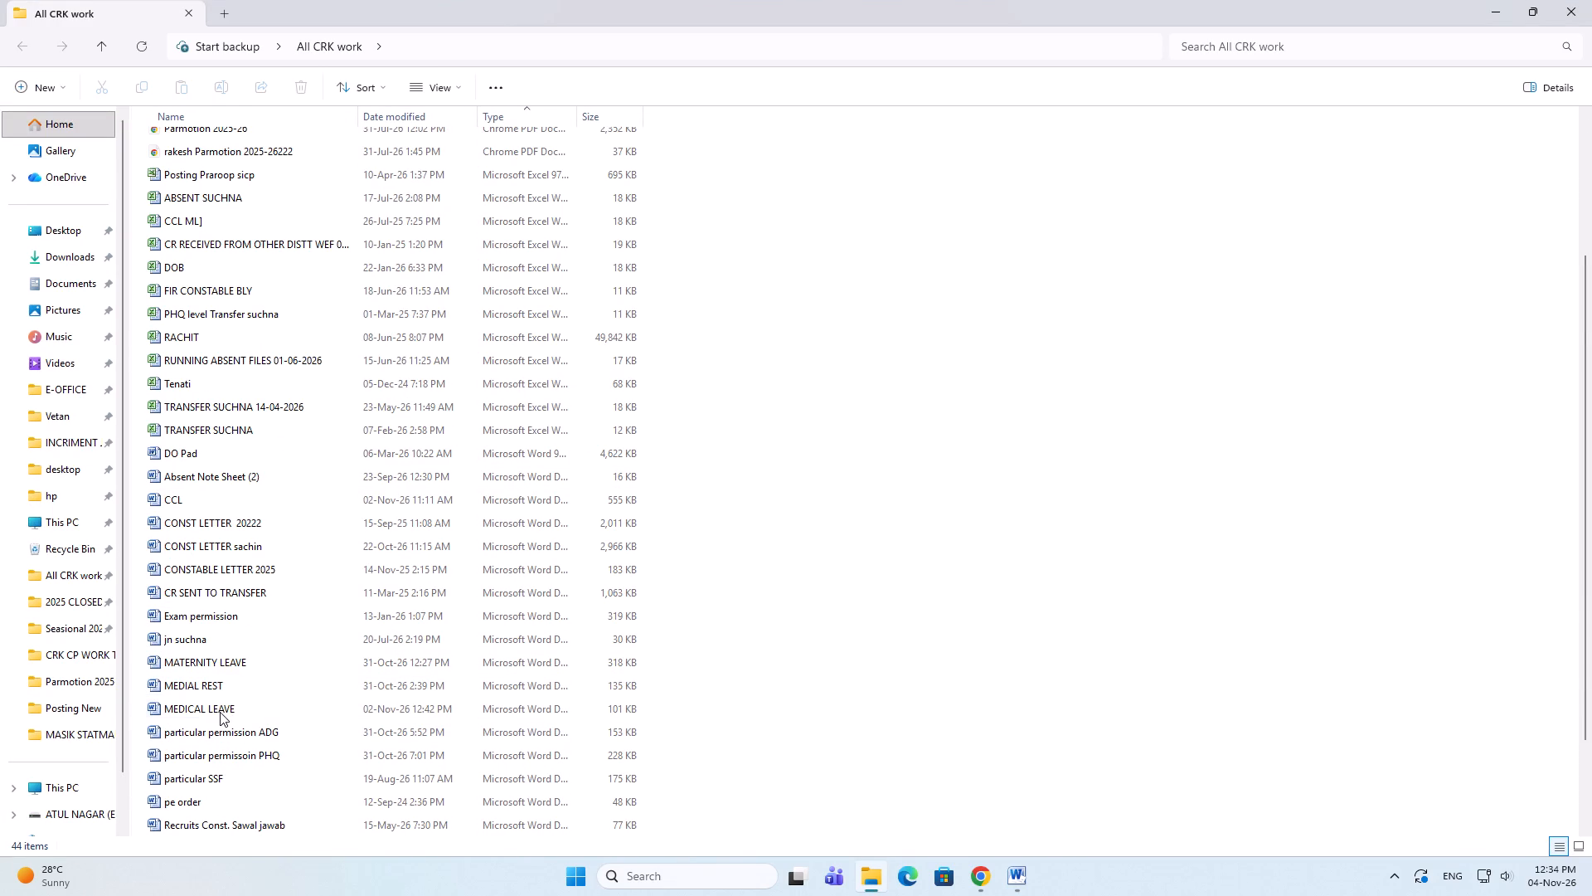
{"action": "scroll", "coordinate": [218, 707], "scroll_direction": "down", "scroll_amount": 2}
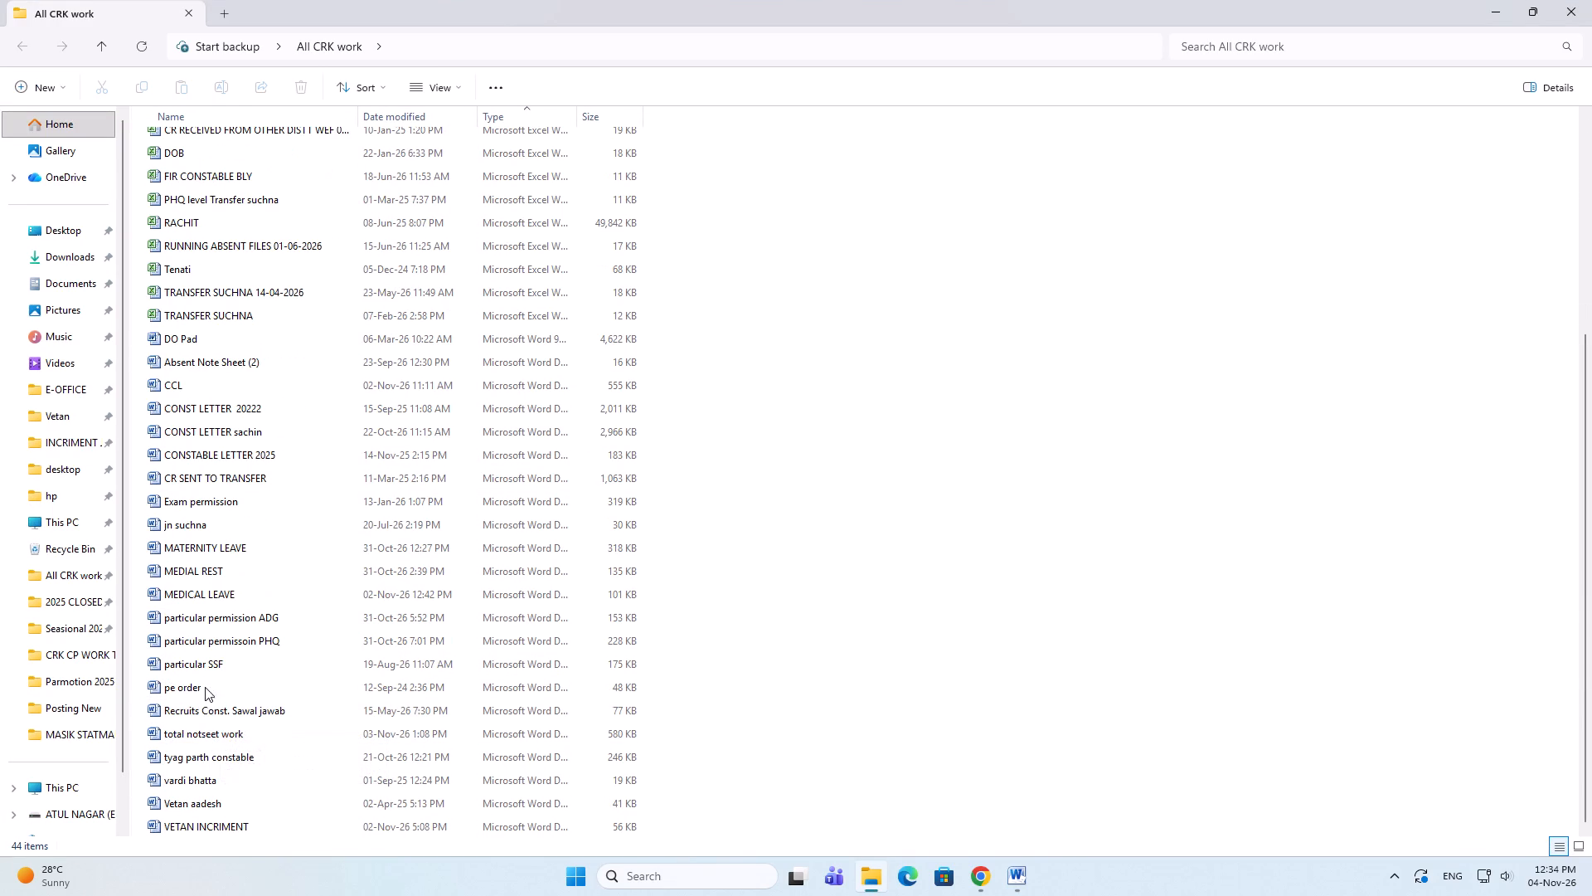
{"action": "double_click", "coordinate": [218, 549]}
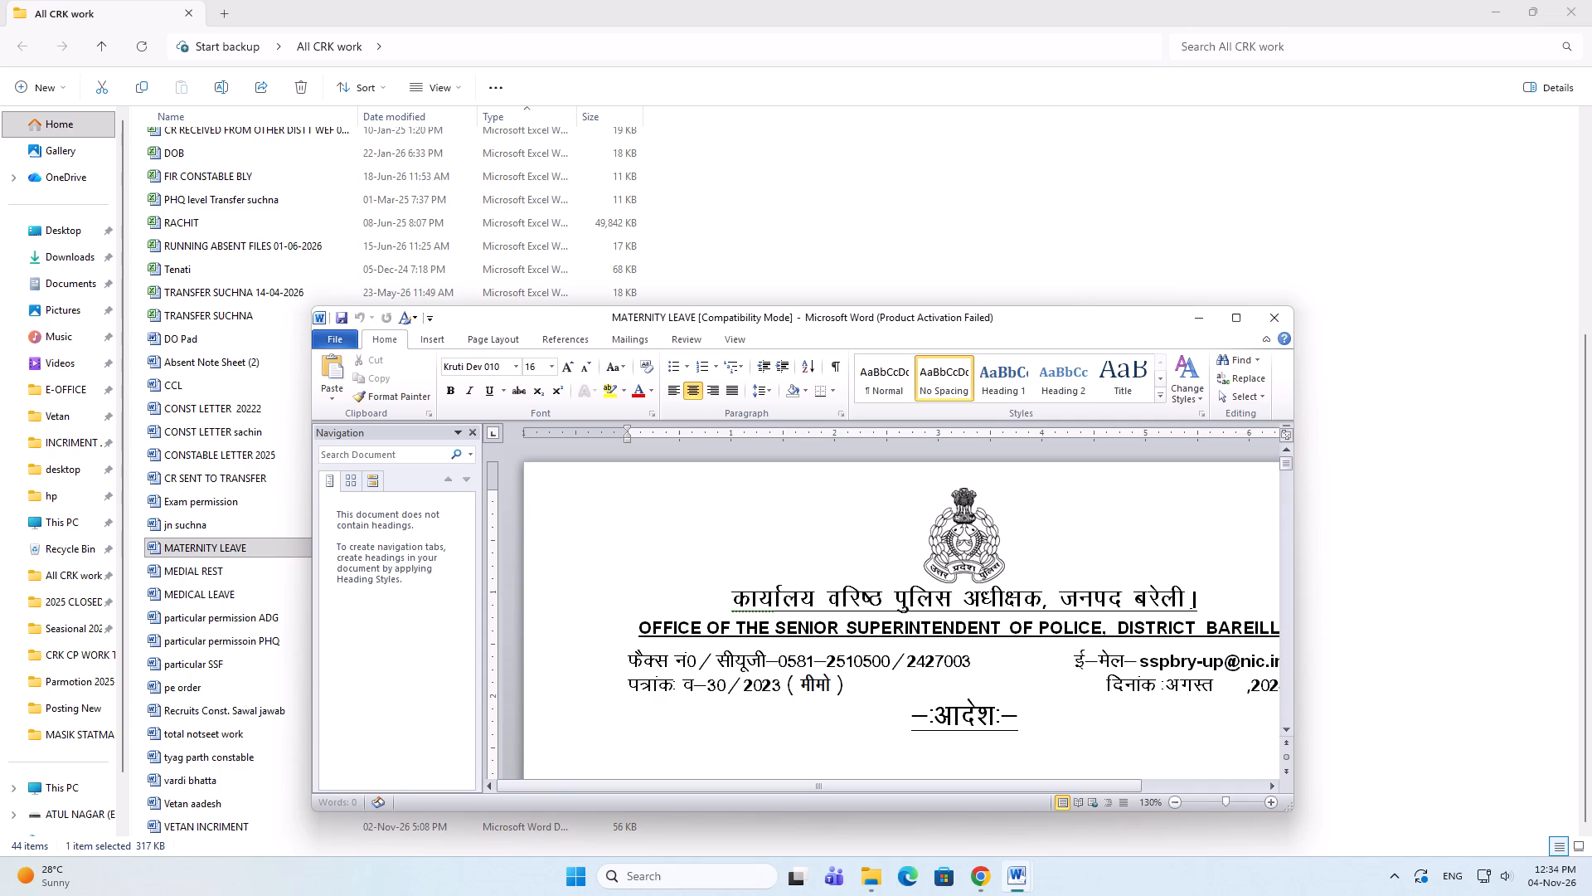
Search the maternity leave document for the employee's PNO number, then close the document and the folder.
{"action": "key", "text": "ctrl+f"}
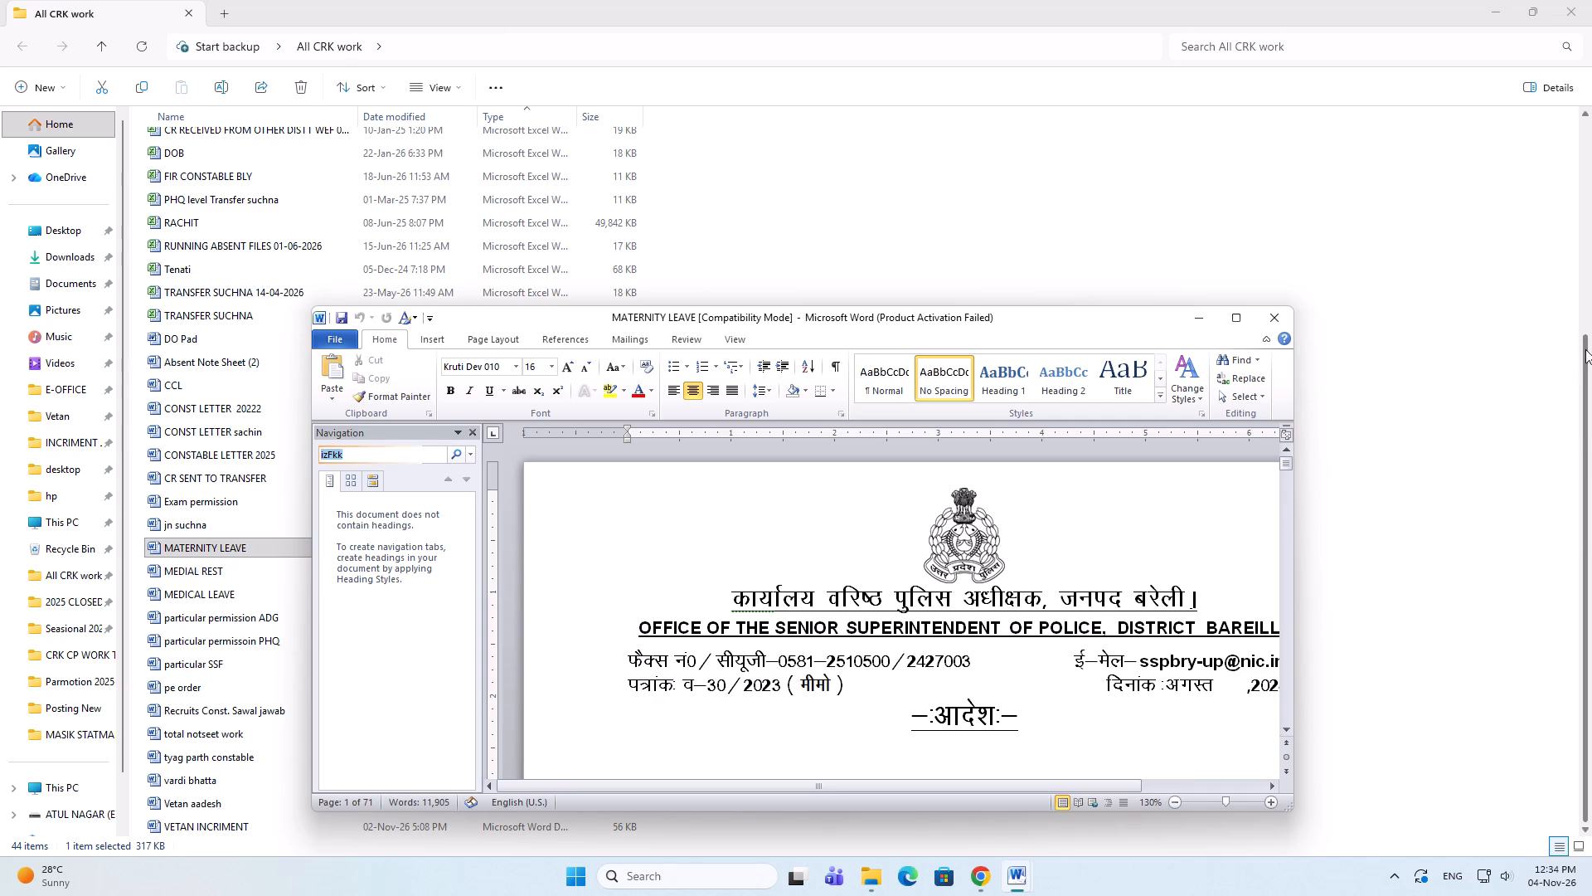
{"action": "left_click", "coordinate": [1229, 325]}
{"action": "scroll", "coordinate": [914, 453], "scroll_direction": "down", "scroll_amount": 3}
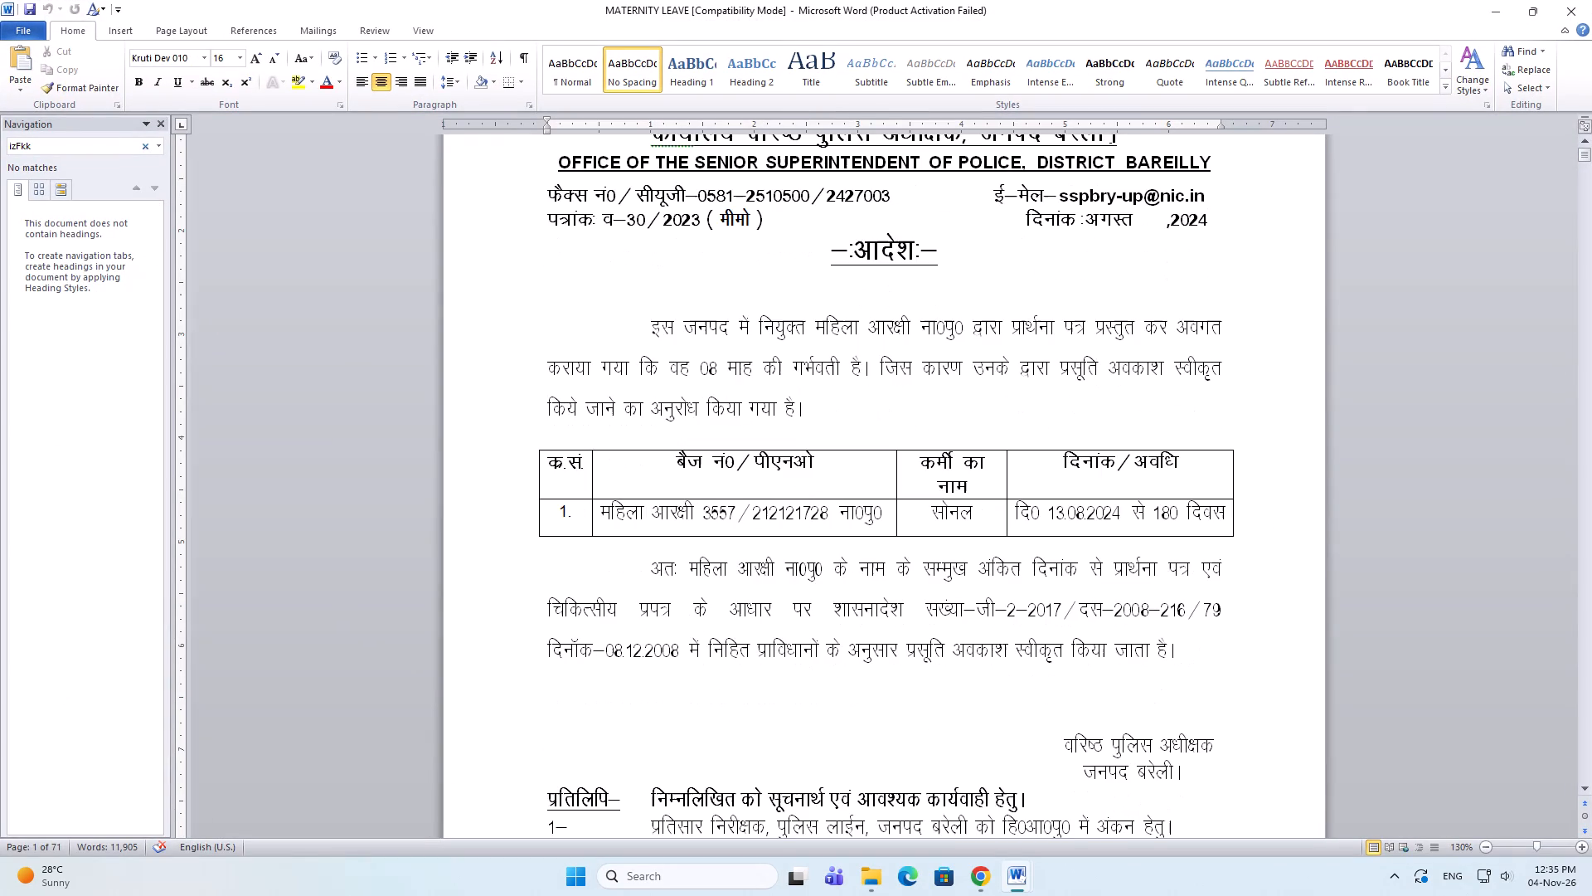
{"action": "double_click", "coordinate": [20, 144]}
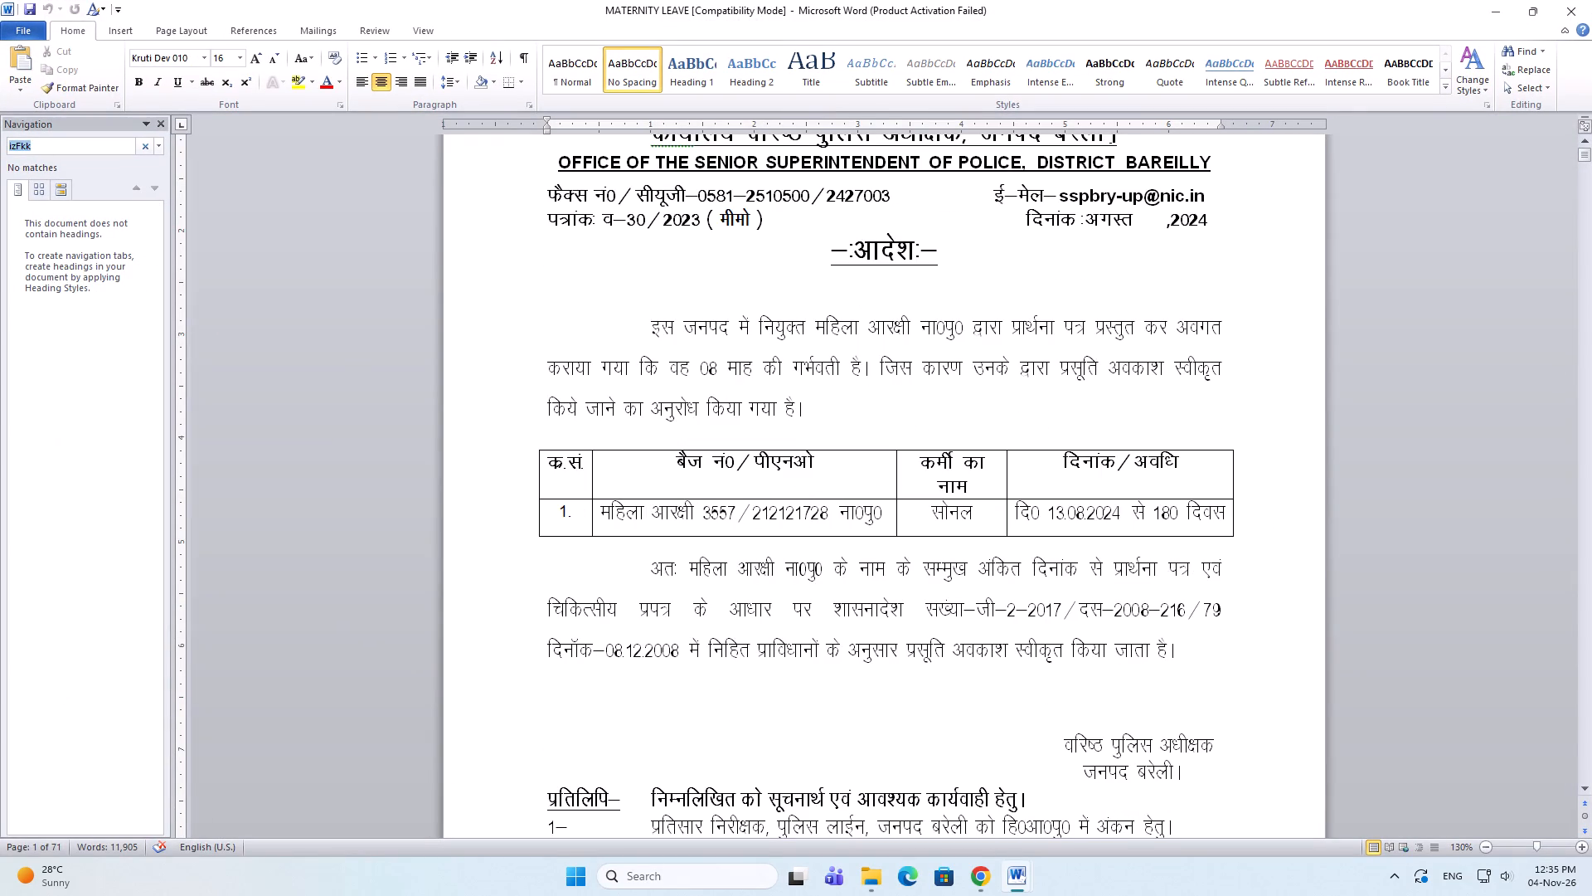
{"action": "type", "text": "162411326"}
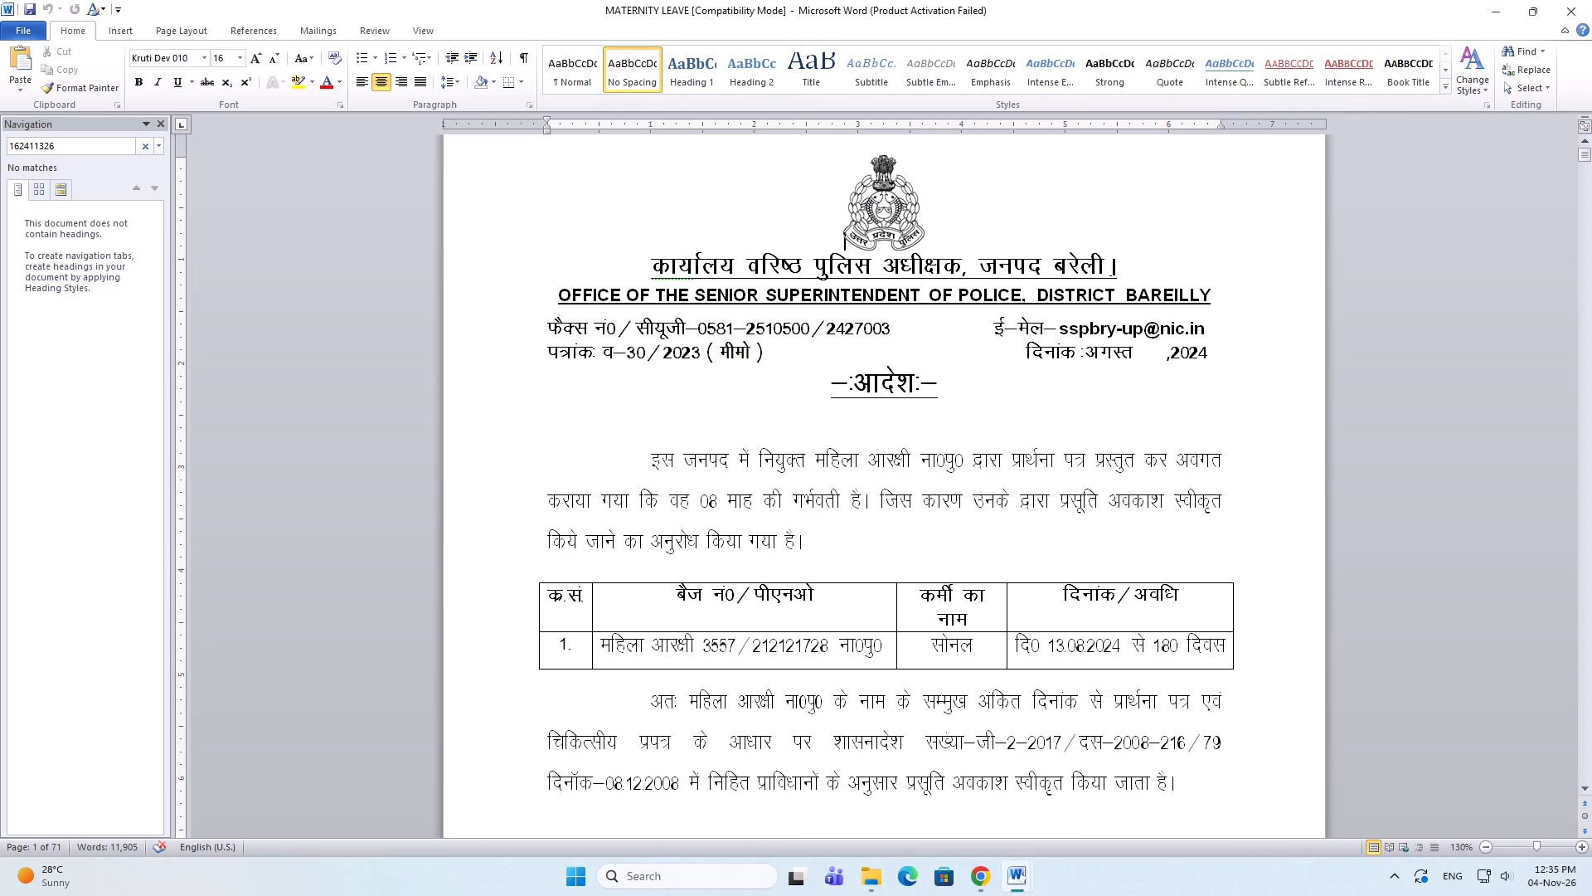
{"action": "left_click", "coordinate": [1573, 0]}
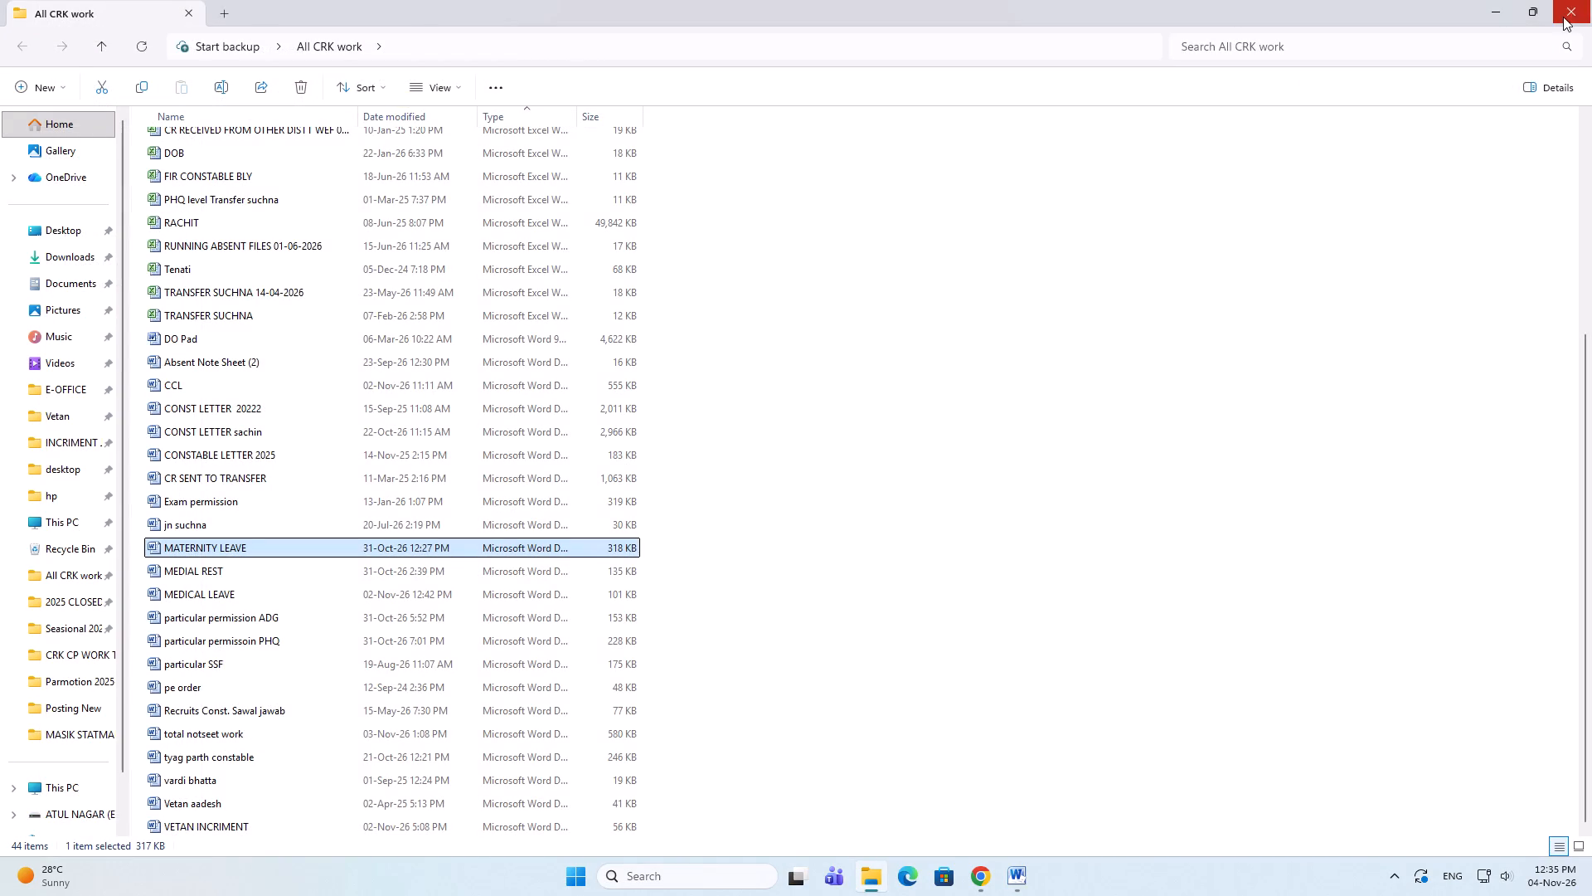
{"action": "left_click", "coordinate": [1563, 17]}
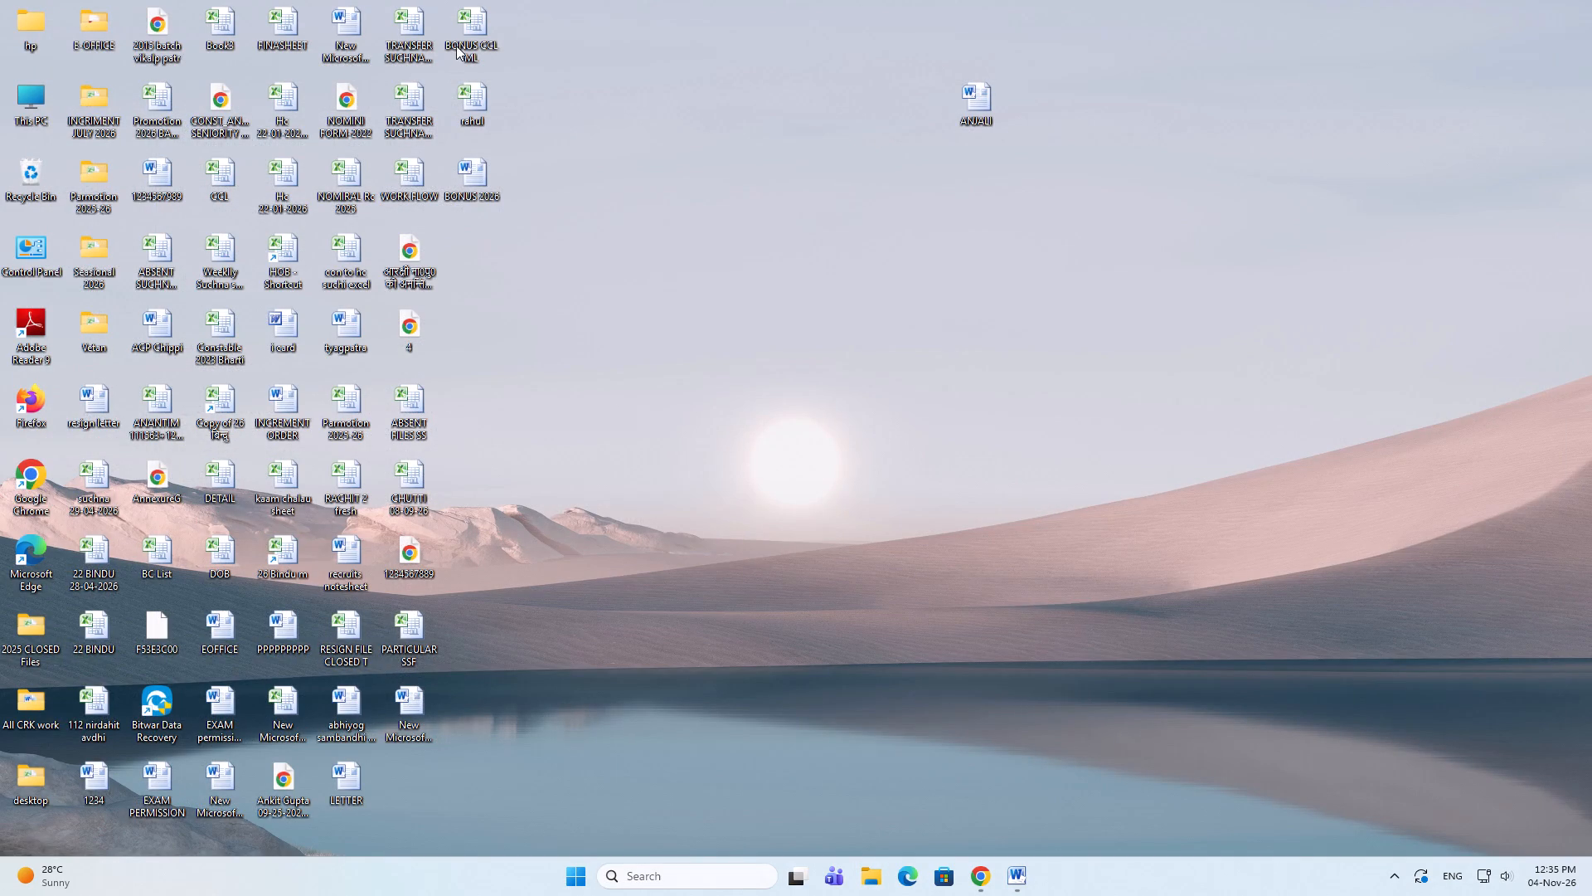
Open the BONUS CCL ML workbook from the desktop, search it for the same PNO number, and close it.
{"action": "double_click", "coordinate": [459, 41]}
{"action": "key", "text": "ctrl+f"}
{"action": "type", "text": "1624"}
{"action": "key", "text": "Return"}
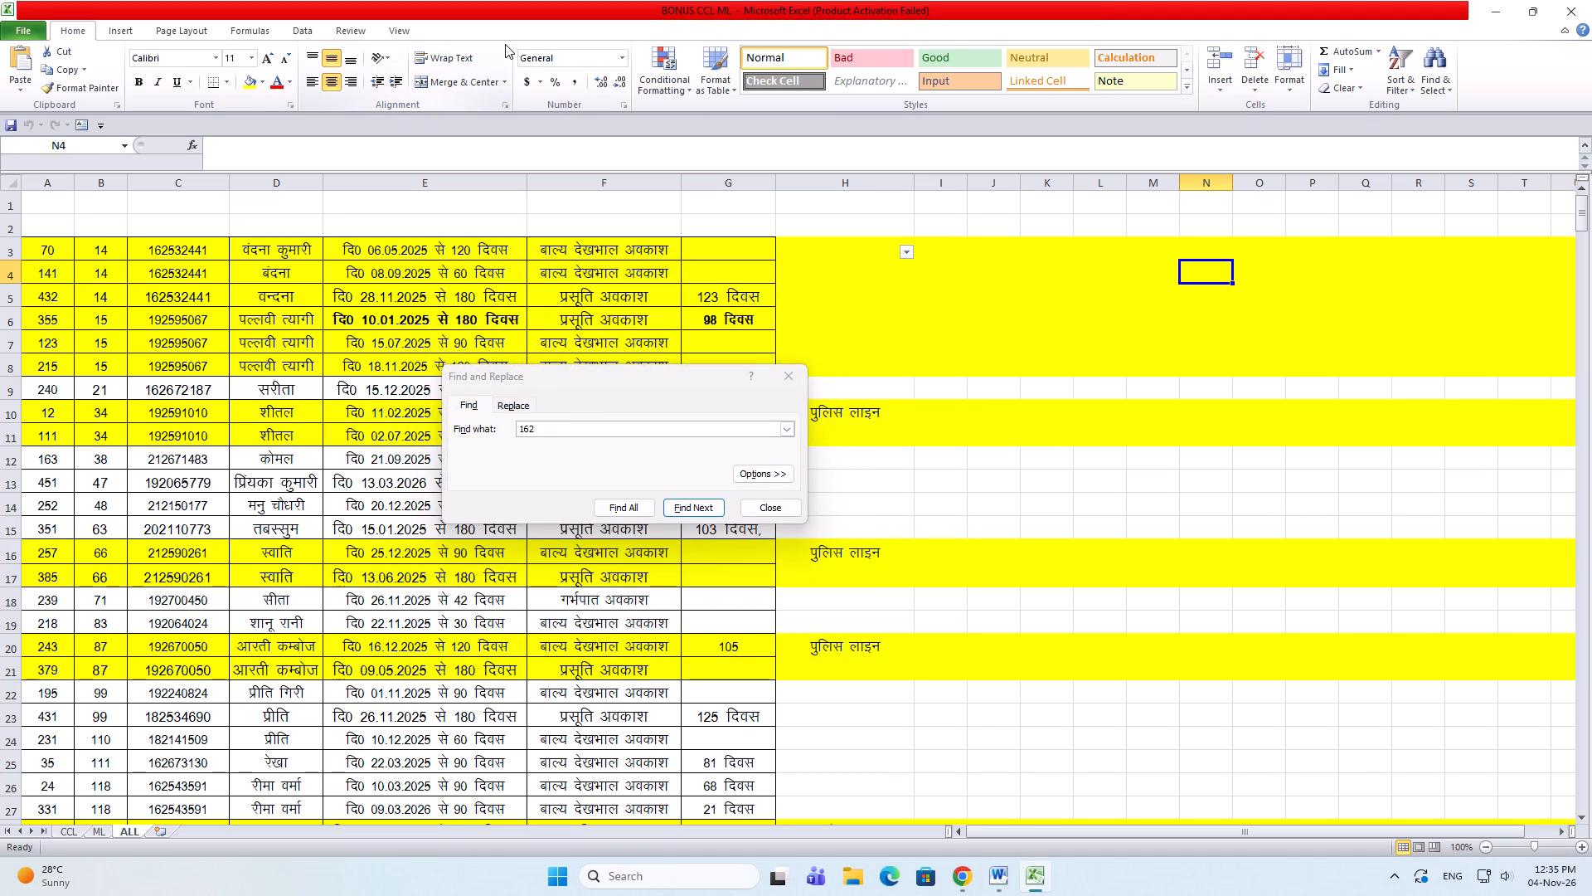
{"action": "left_click", "coordinate": [549, 429]}
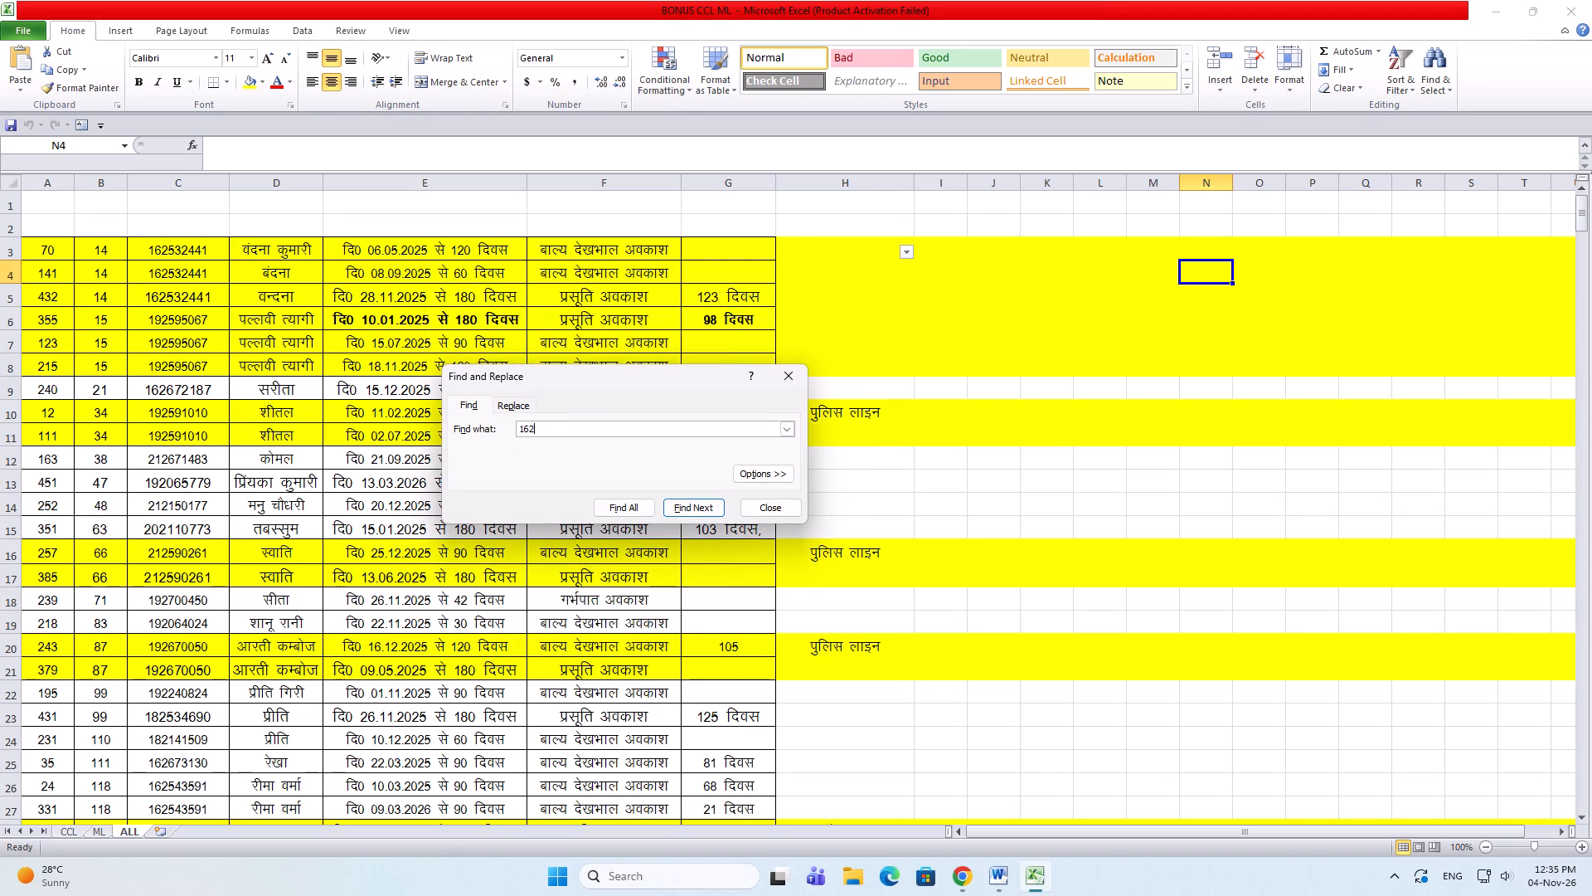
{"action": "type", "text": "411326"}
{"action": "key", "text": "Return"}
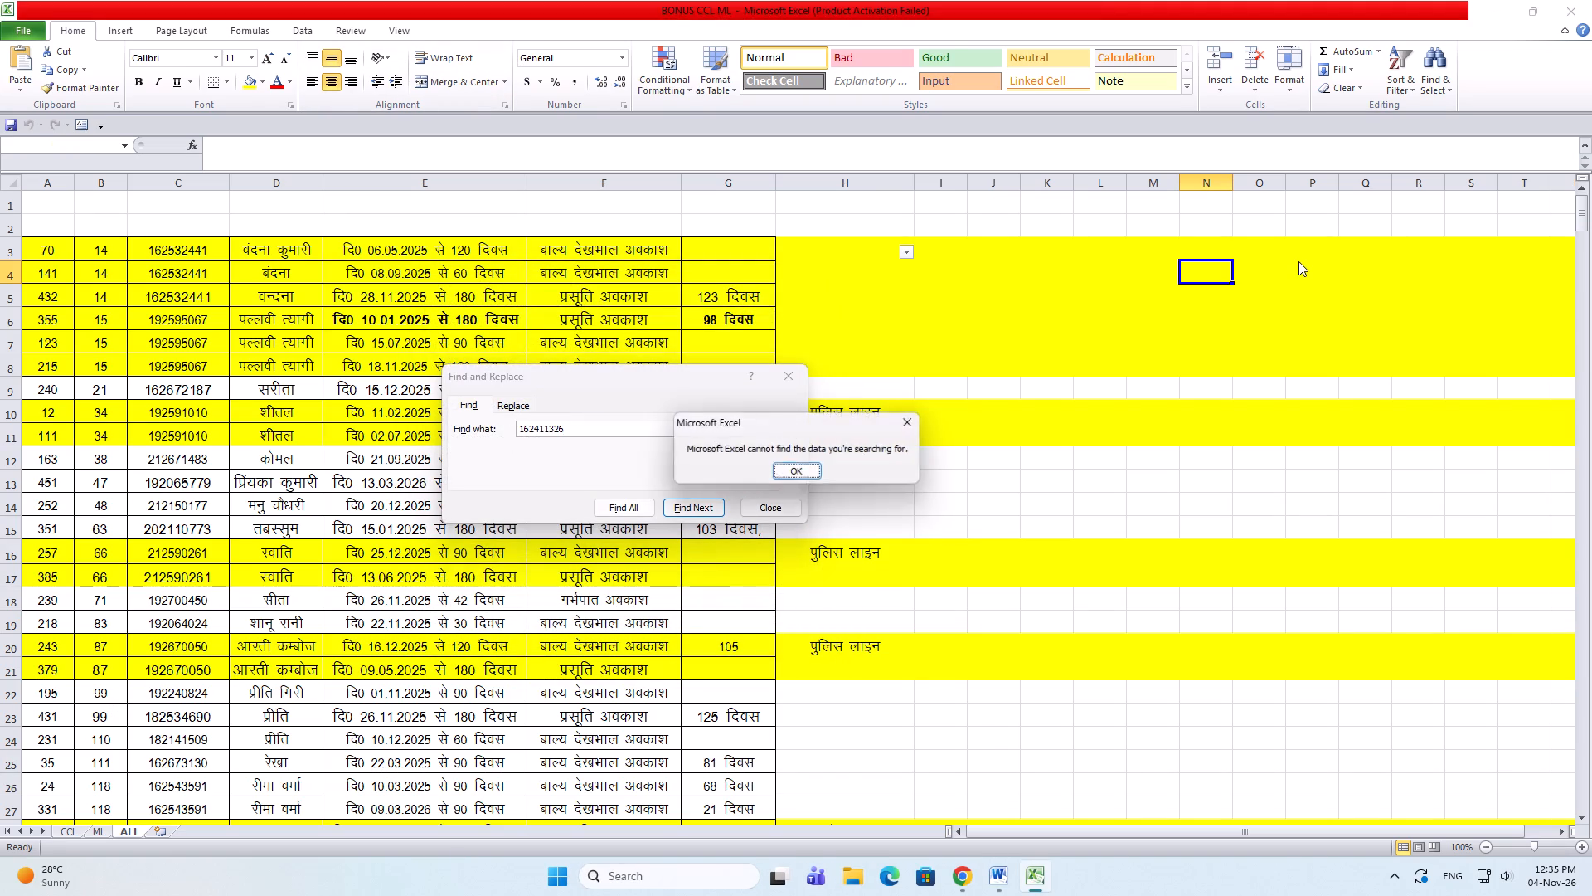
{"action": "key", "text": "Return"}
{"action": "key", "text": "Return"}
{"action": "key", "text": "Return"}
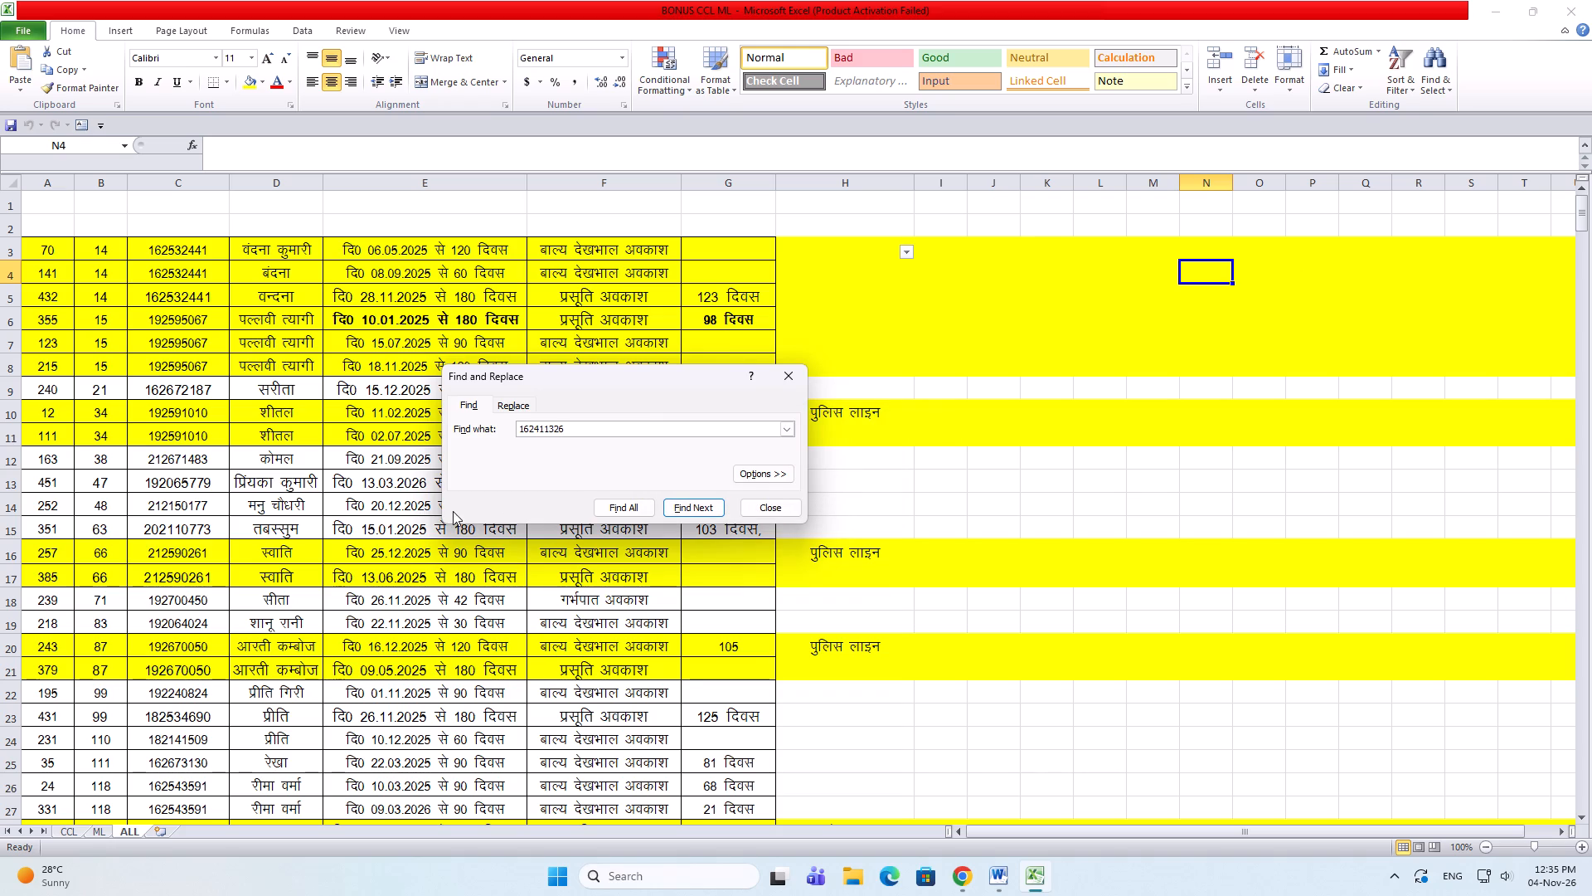
{"action": "left_click", "coordinate": [785, 382]}
{"action": "scroll", "coordinate": [844, 482], "scroll_direction": "up", "scroll_amount": 5}
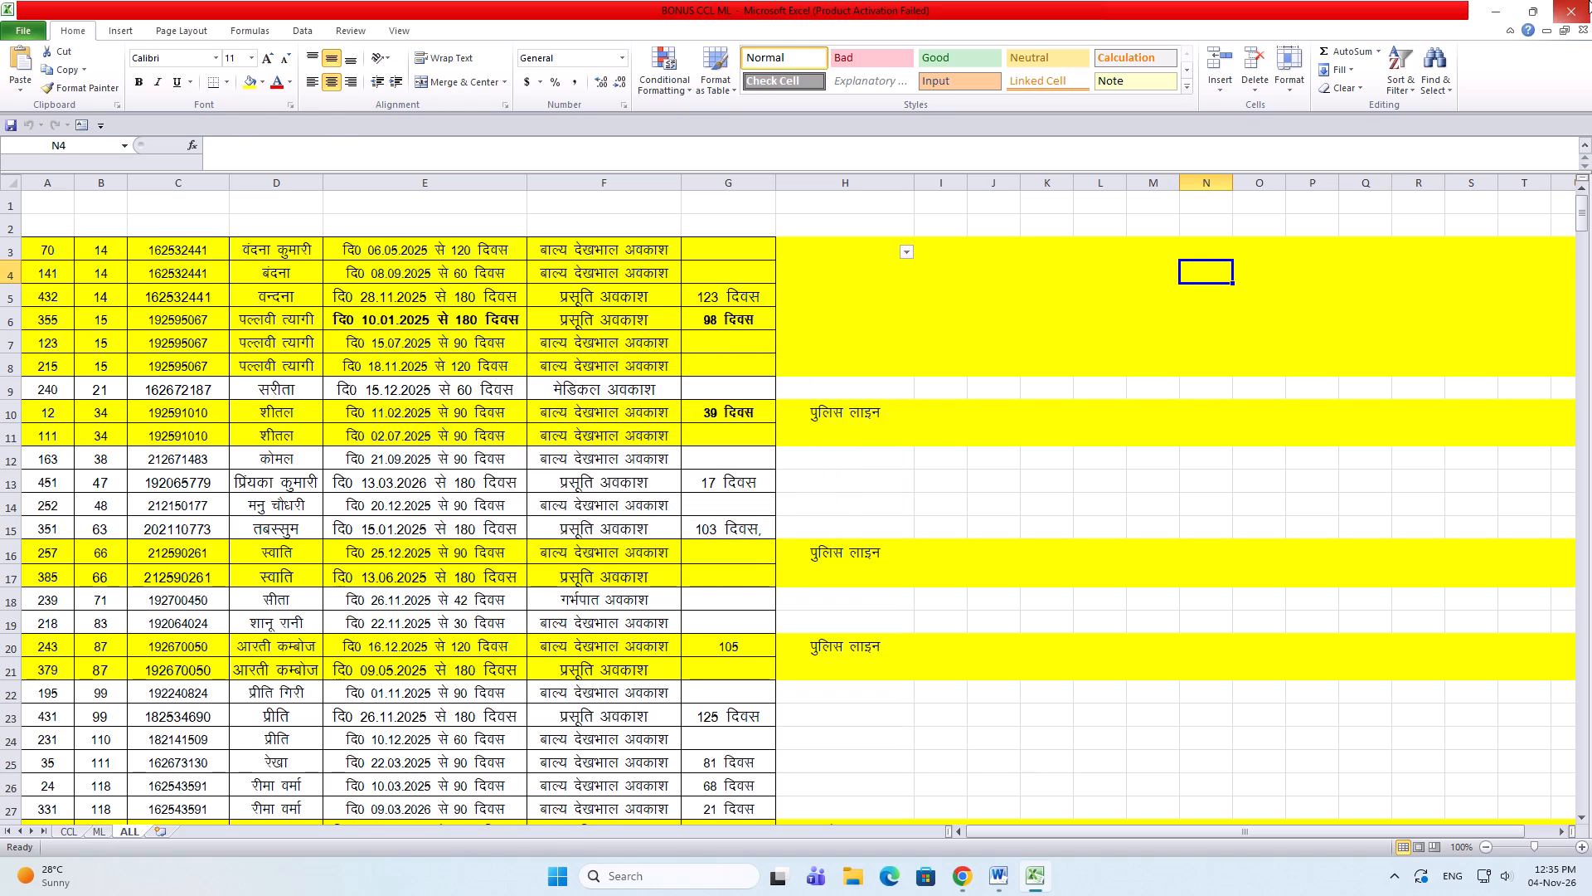
{"action": "left_click", "coordinate": [1589, 0]}
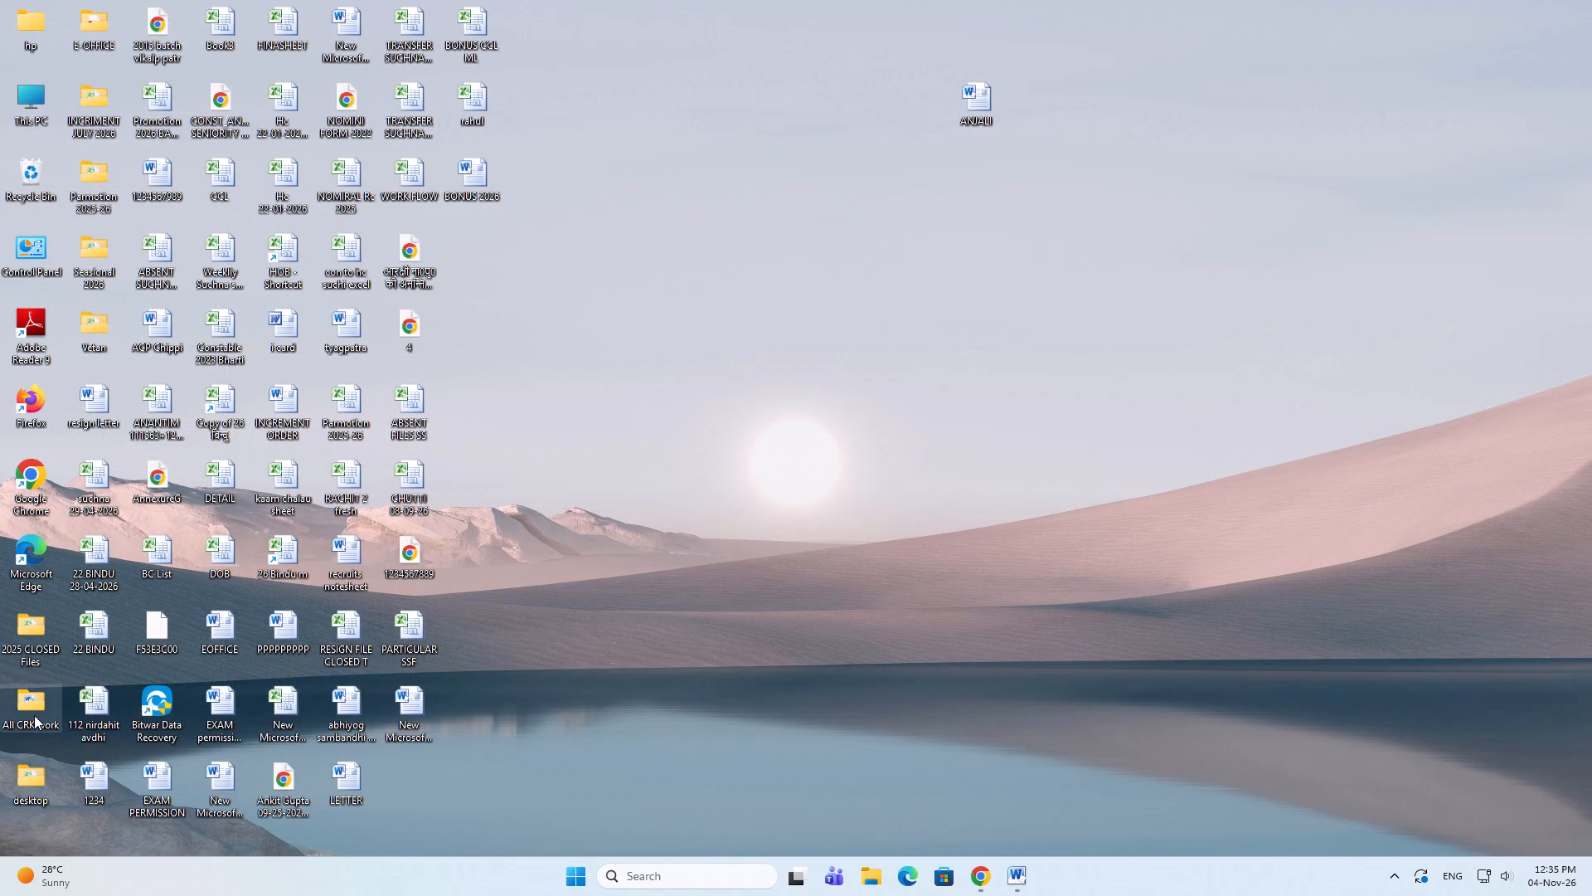
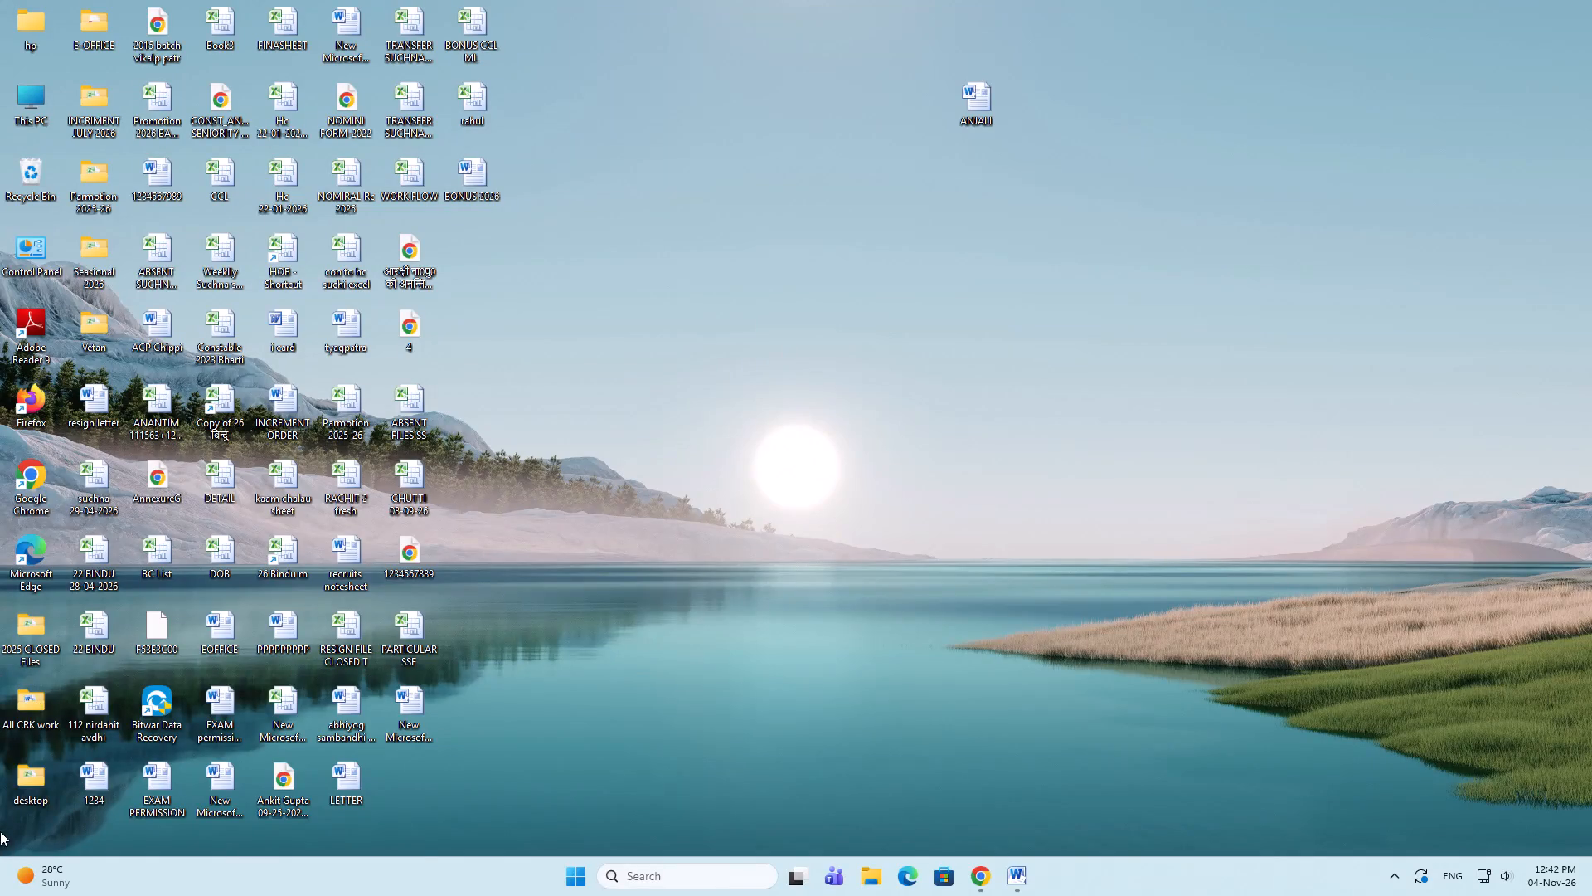
Reopen the MATERNITY LEAVE document from the All CRK work folder and search it for a different employee's PNO number.
{"action": "double_click", "coordinate": [21, 699]}
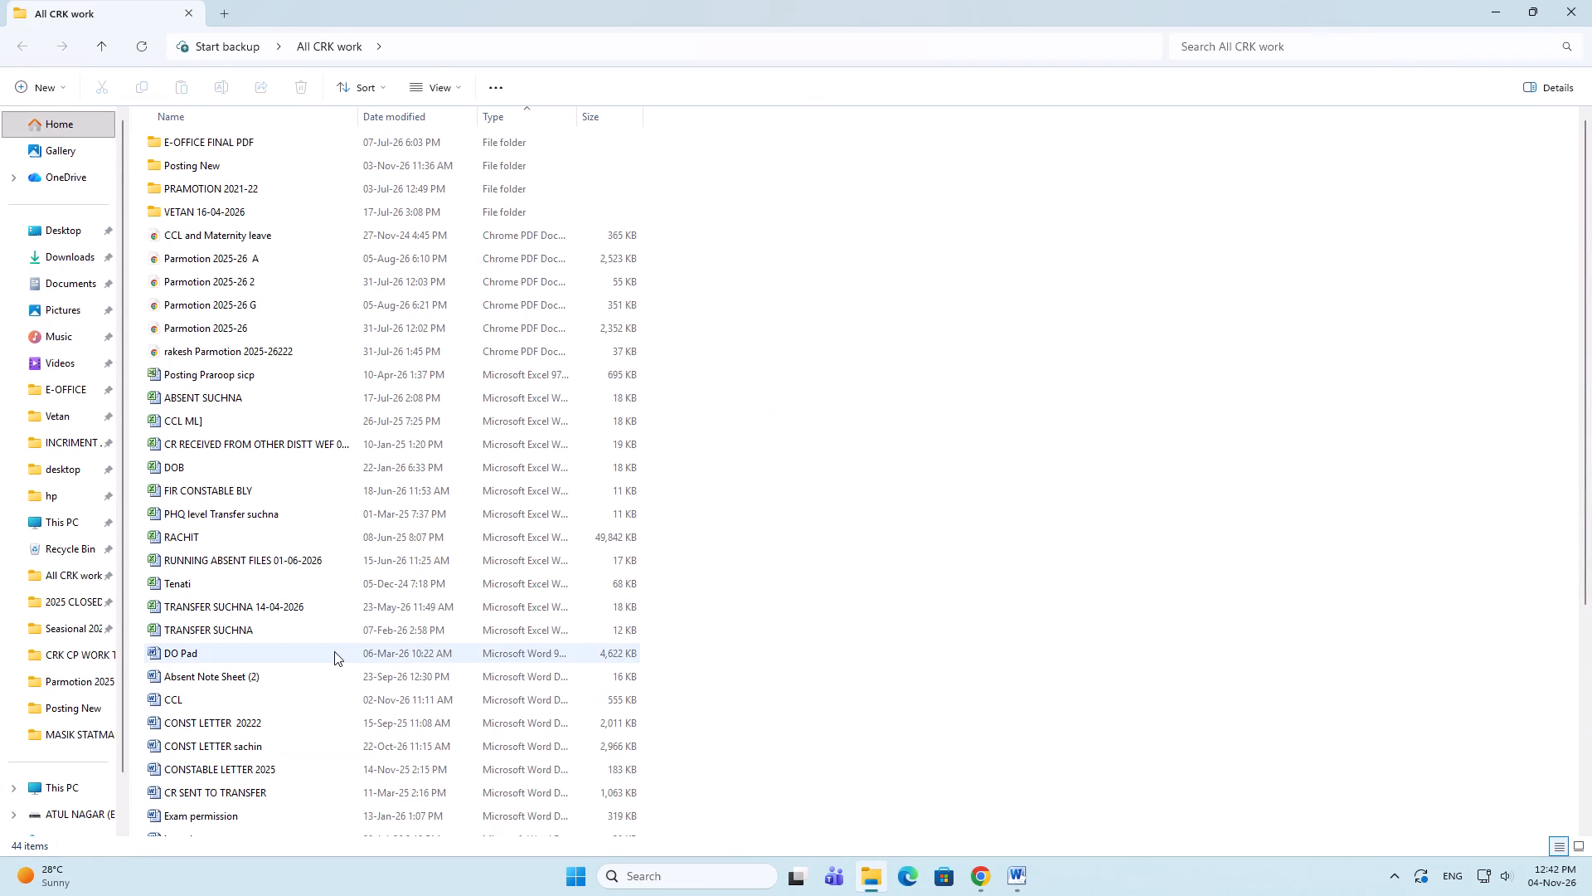
{"action": "scroll", "coordinate": [219, 729], "scroll_direction": "down", "scroll_amount": 2}
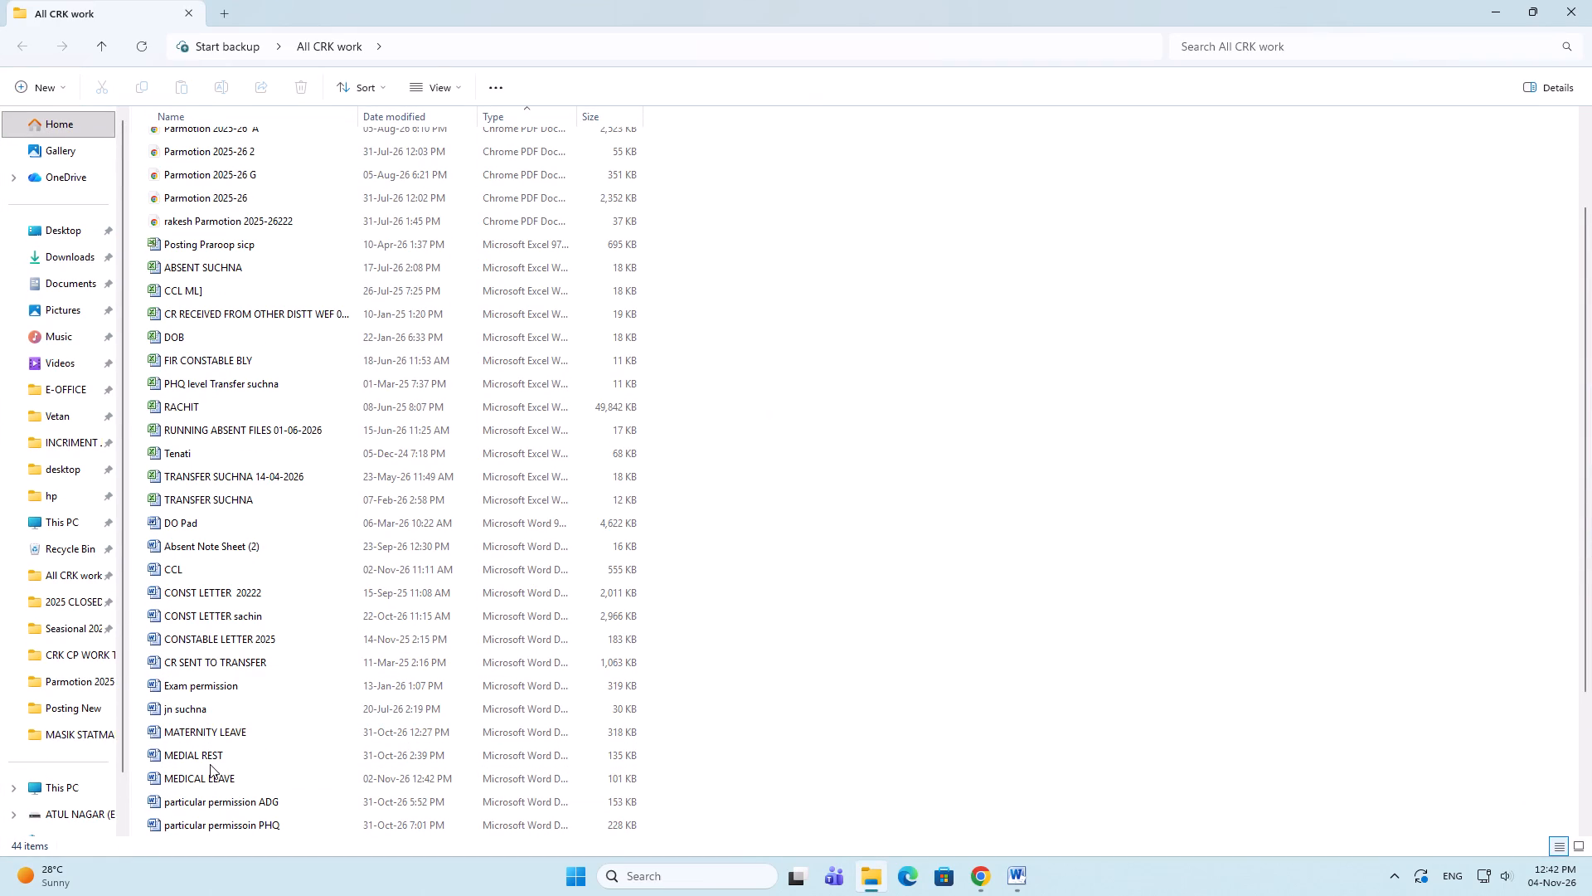
{"action": "double_click", "coordinate": [210, 733]}
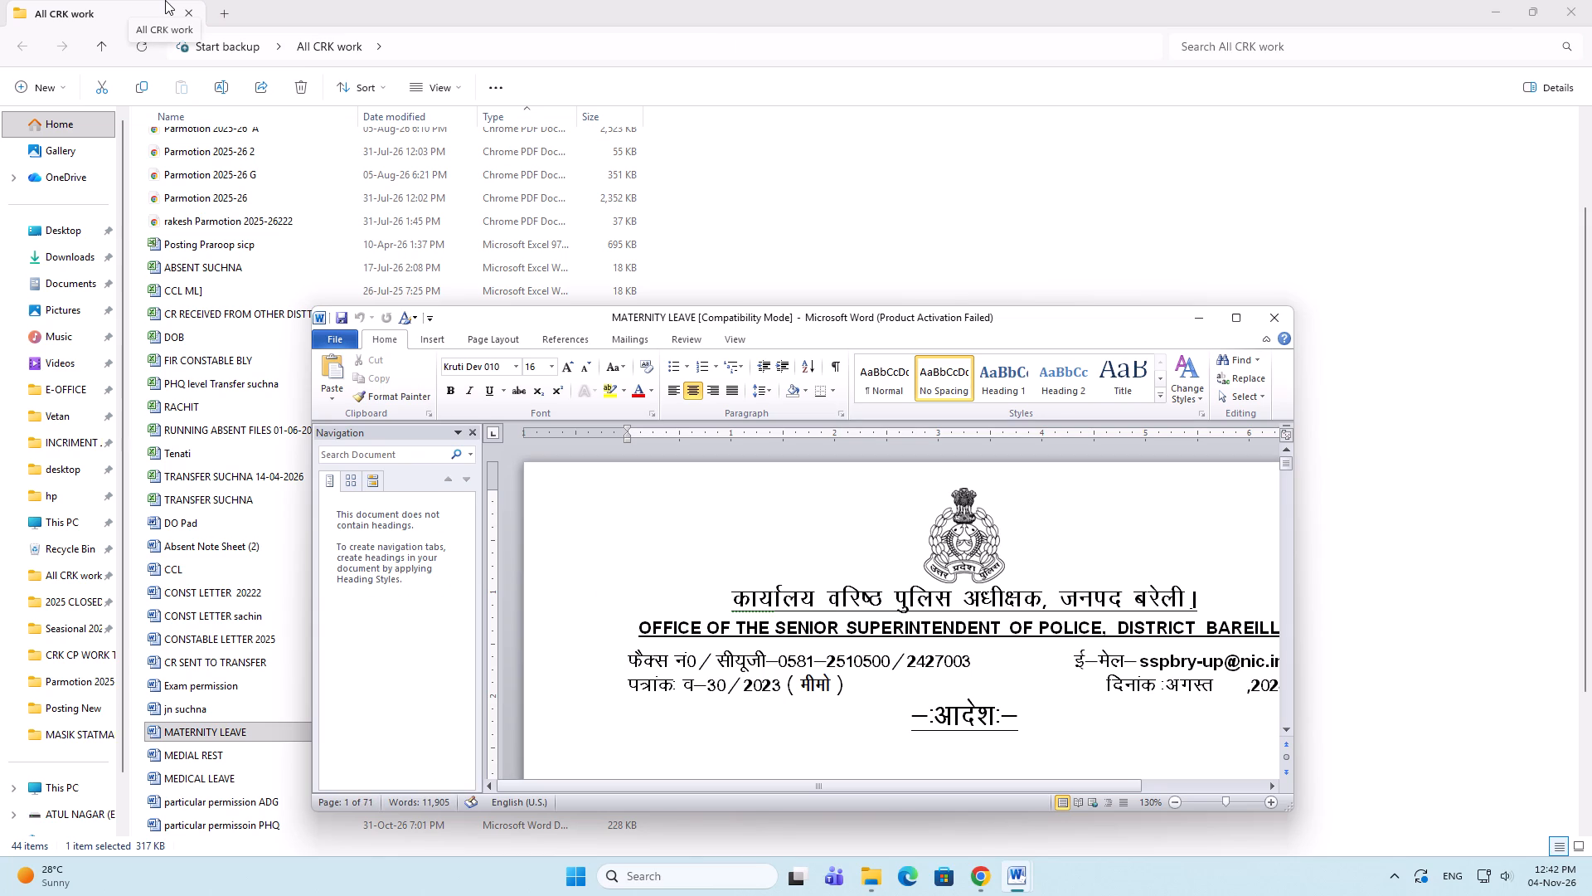
{"action": "key", "text": "ctrl+f"}
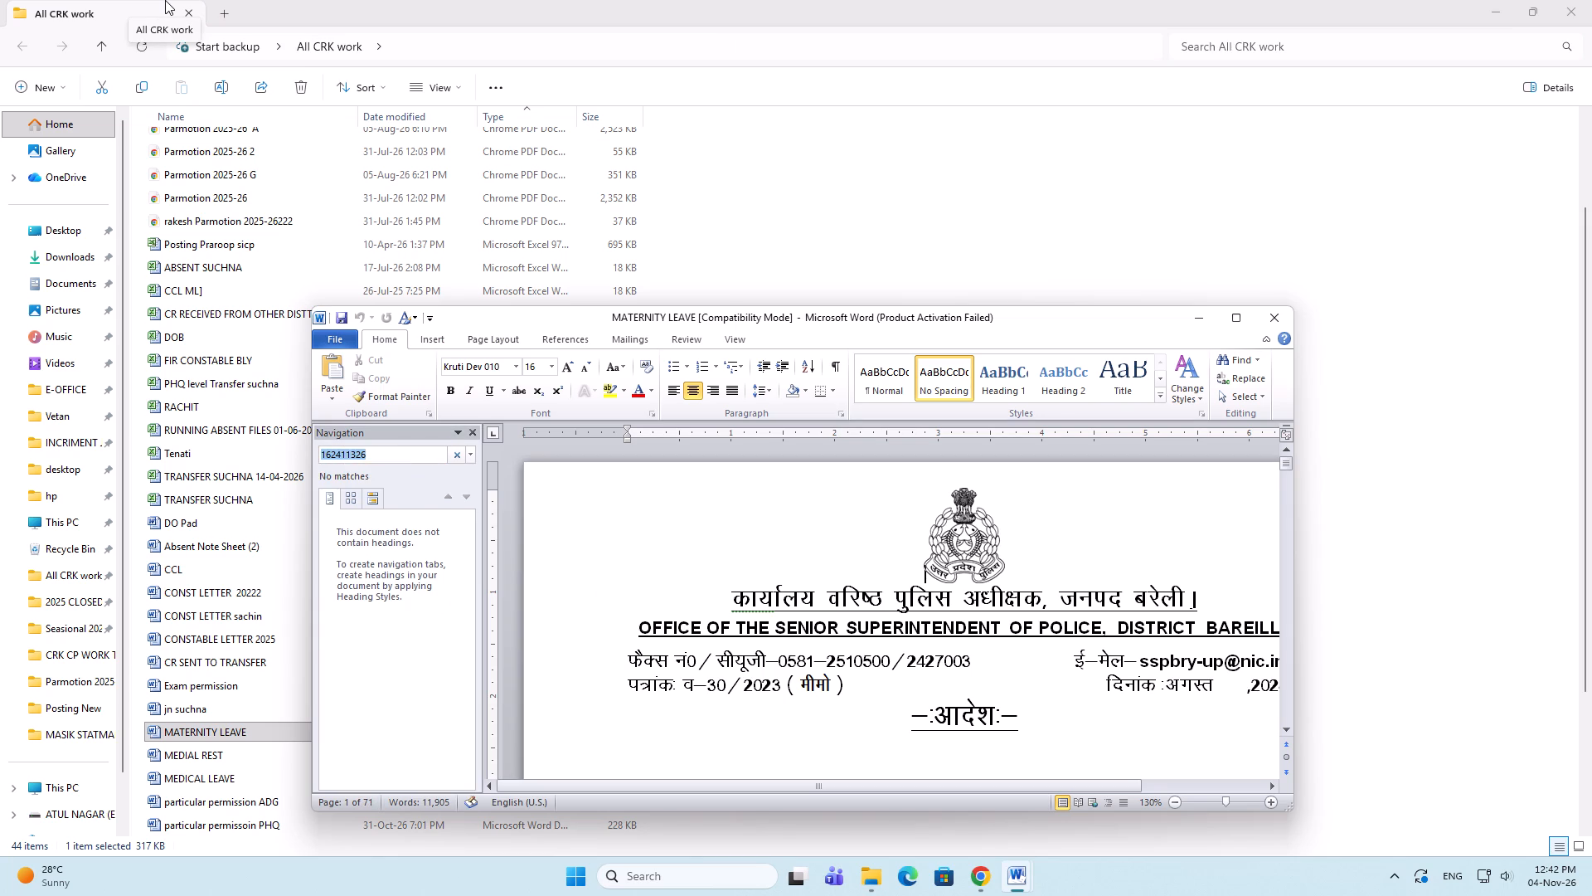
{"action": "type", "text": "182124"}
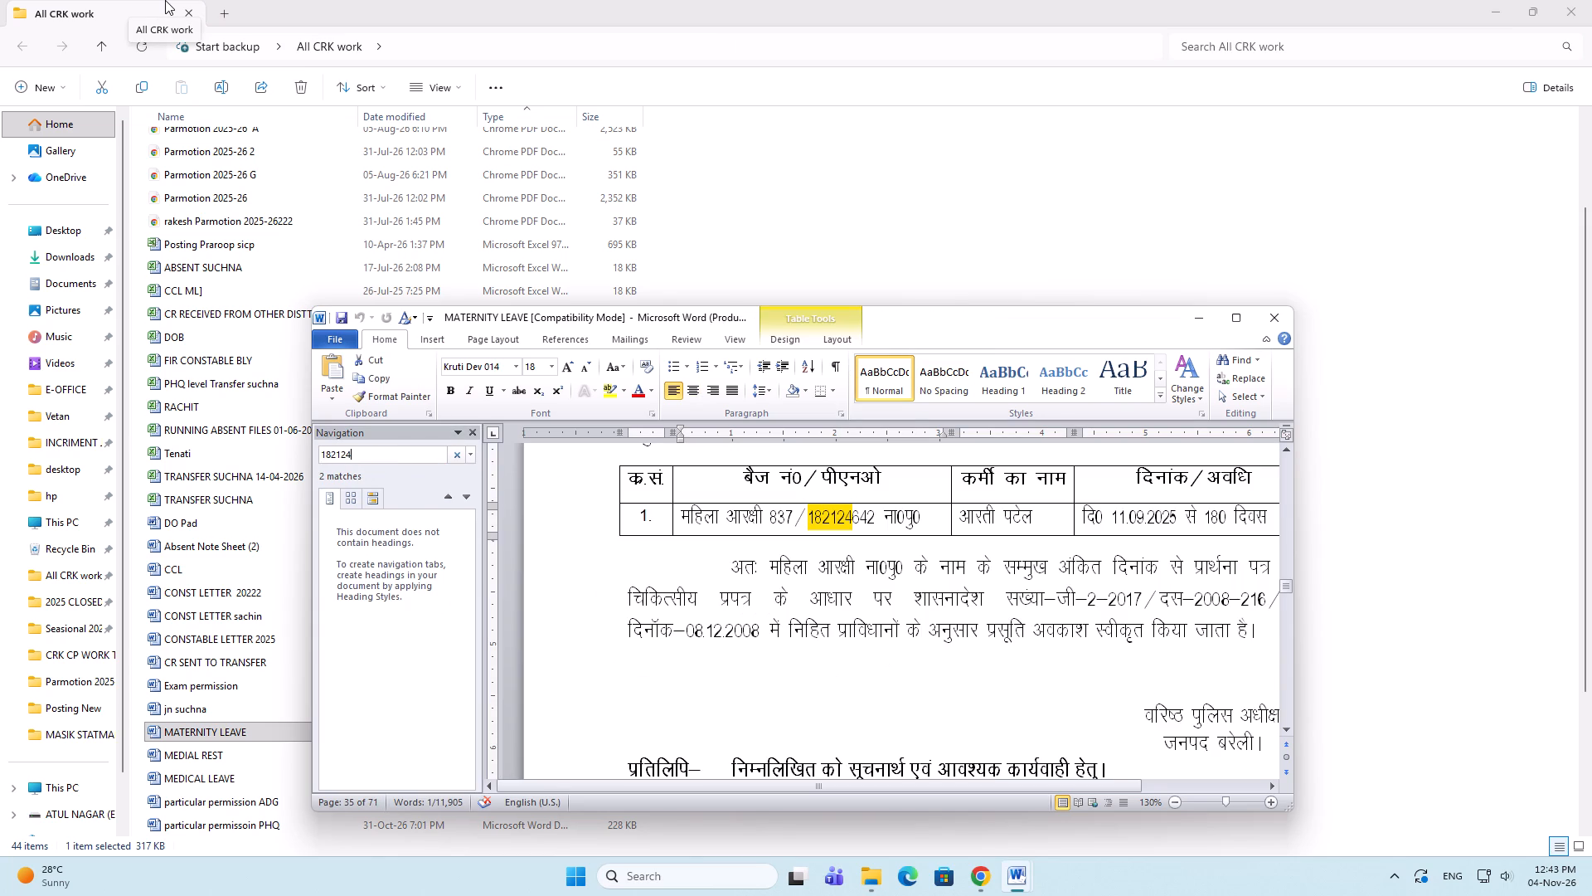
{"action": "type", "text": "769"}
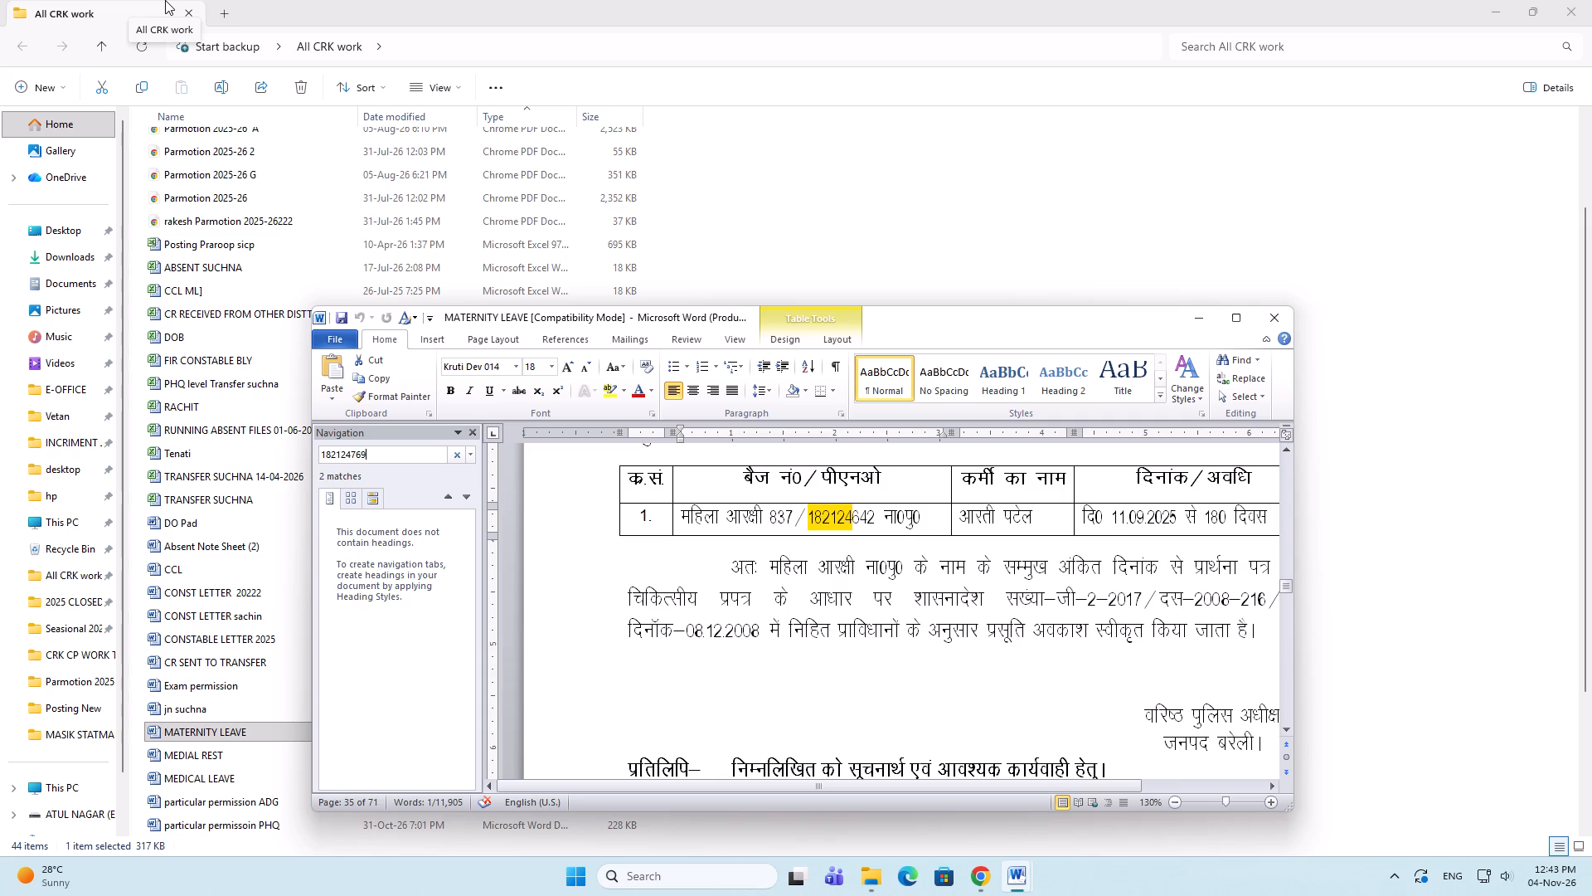
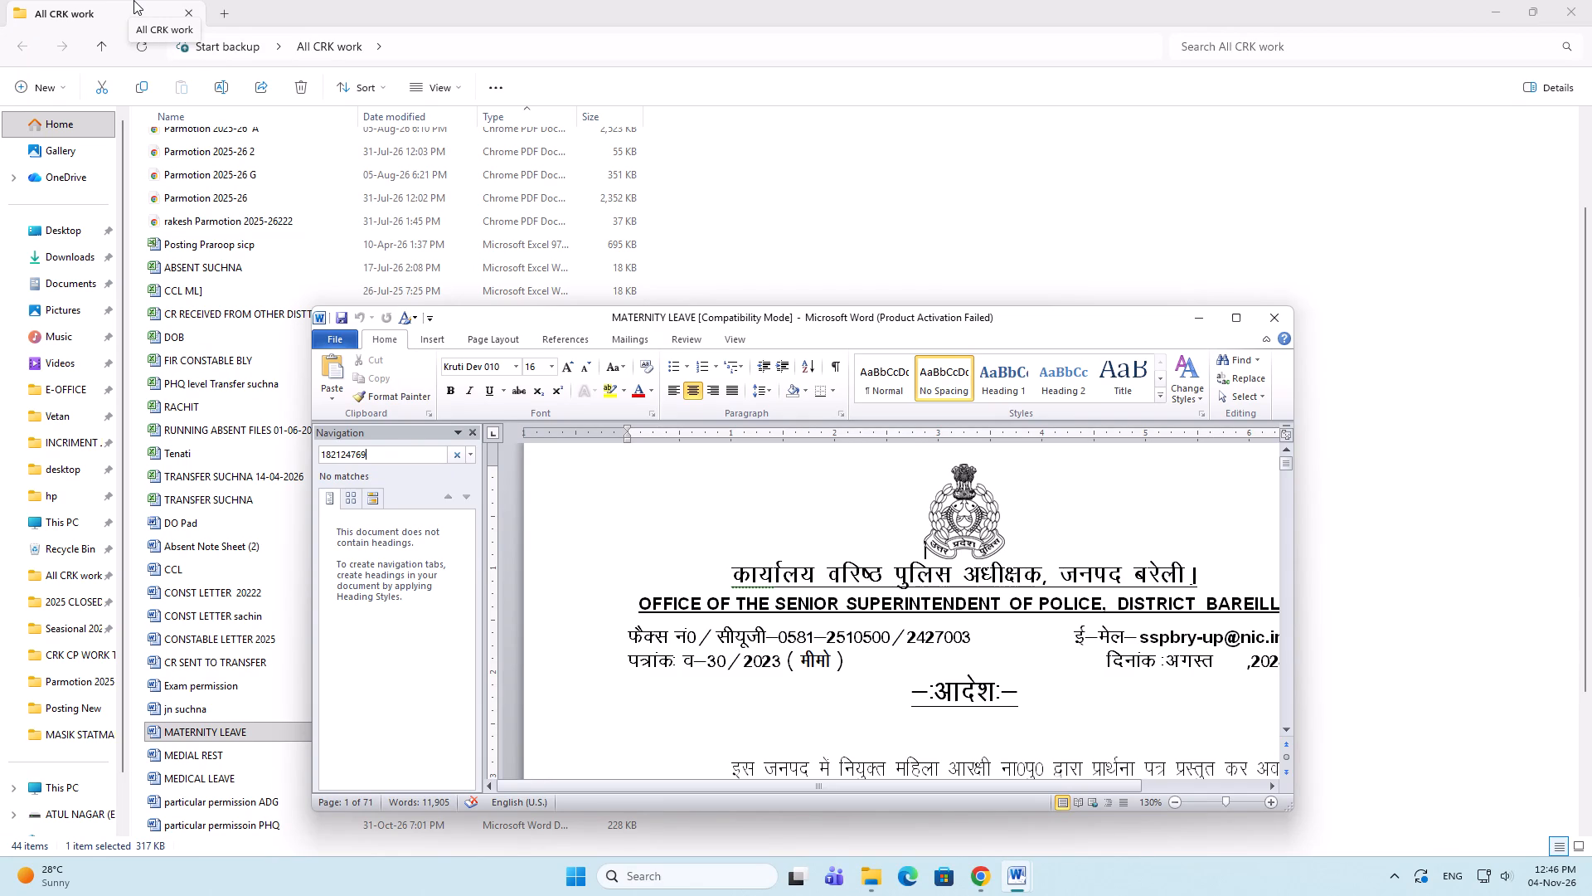
Close the MATERNITY LEAVE document and open the CCL document from the All CRK work folder at its end, maximized.
{"action": "left_click", "coordinate": [1266, 326]}
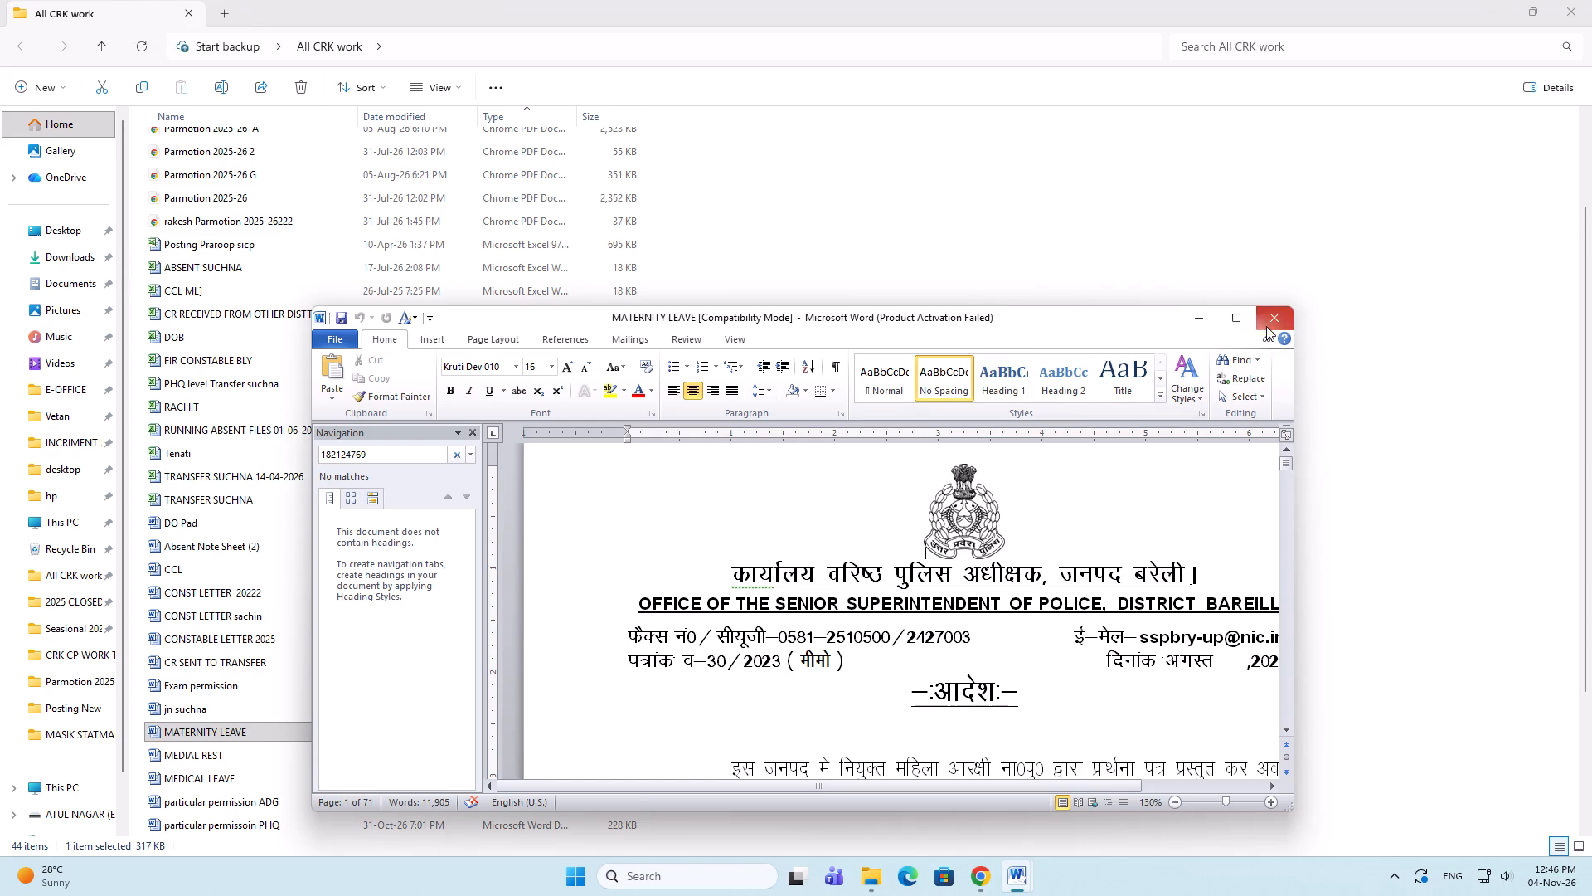
{"action": "double_click", "coordinate": [206, 574]}
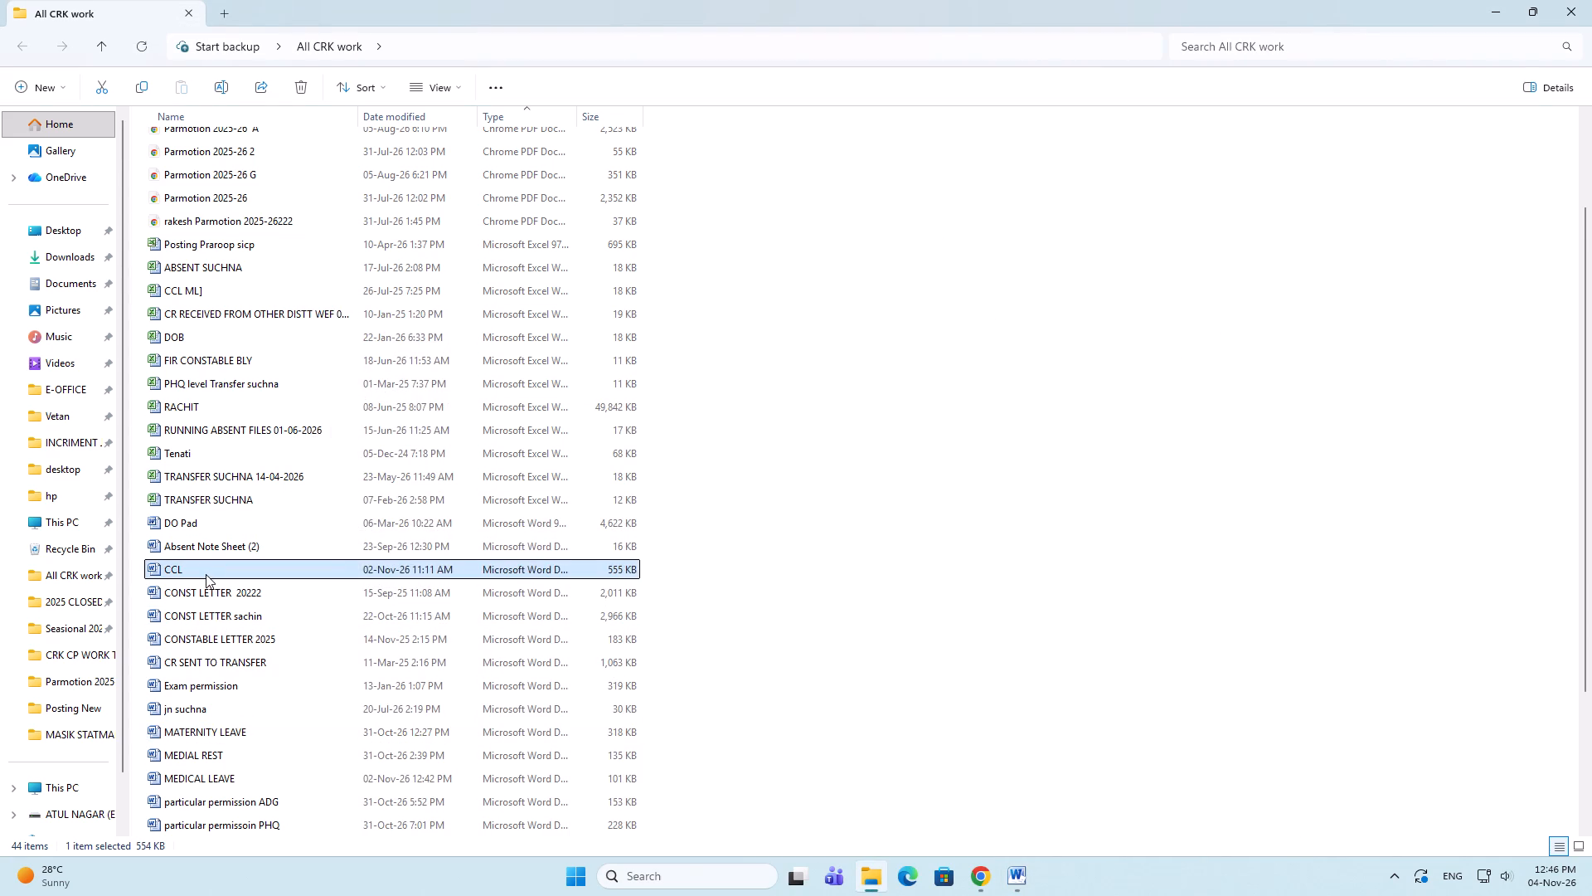
{"action": "key", "text": "ctrl+End"}
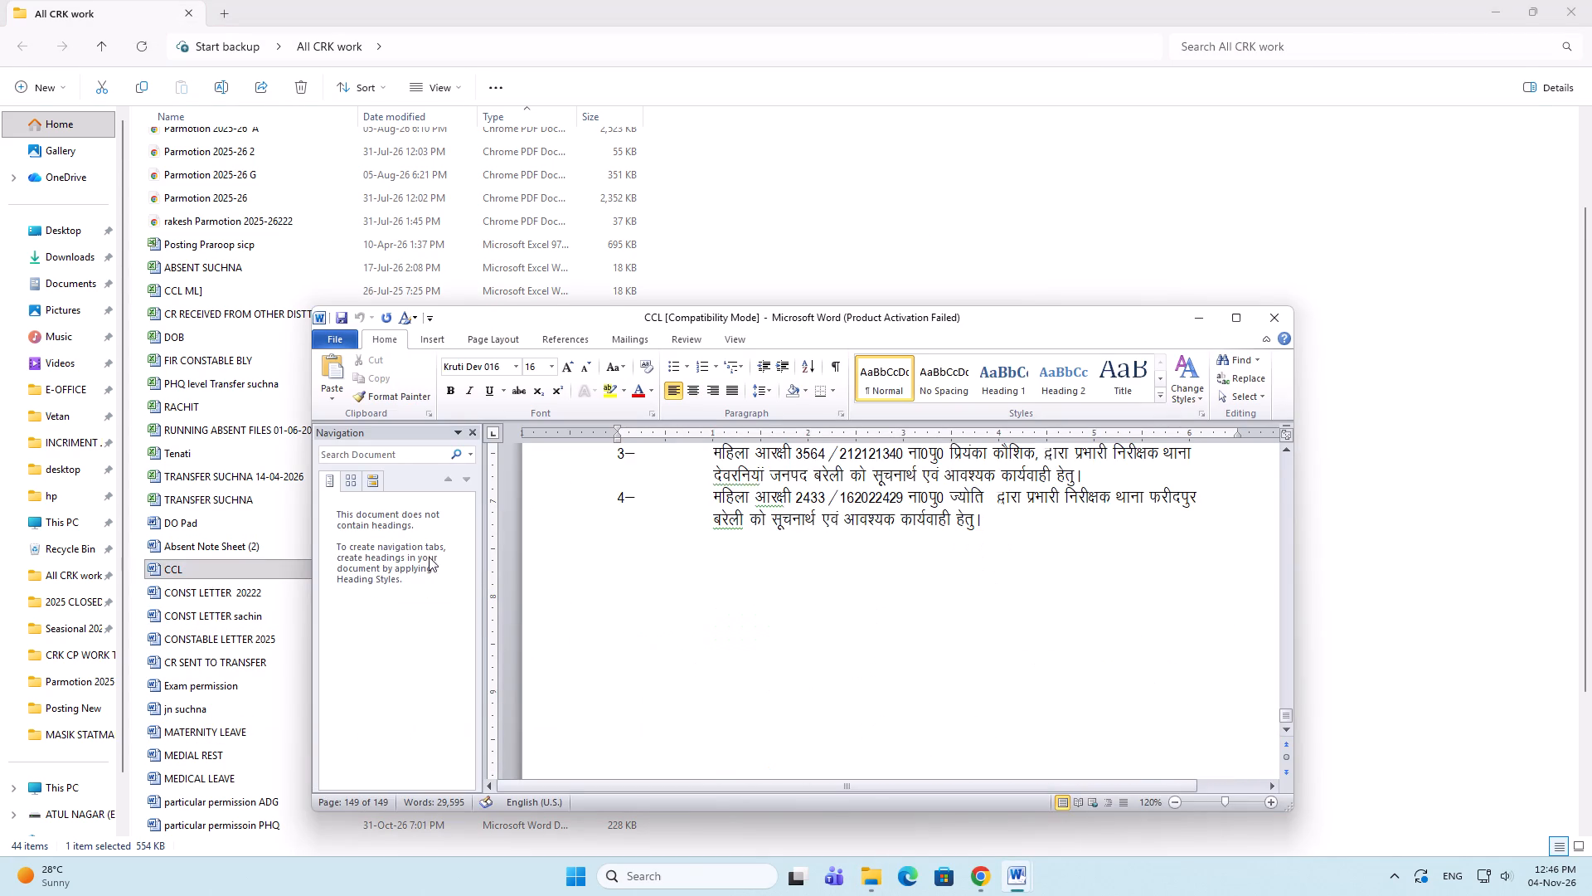
{"action": "left_click", "coordinate": [1230, 319]}
Copy the entire last child care leave order, from emblem to distribution list, and paste it after a page break at the document's end.
{"action": "scroll", "coordinate": [850, 494], "scroll_direction": "up", "scroll_amount": 5}
{"action": "scroll", "coordinate": [850, 494], "scroll_direction": "down", "scroll_amount": 5}
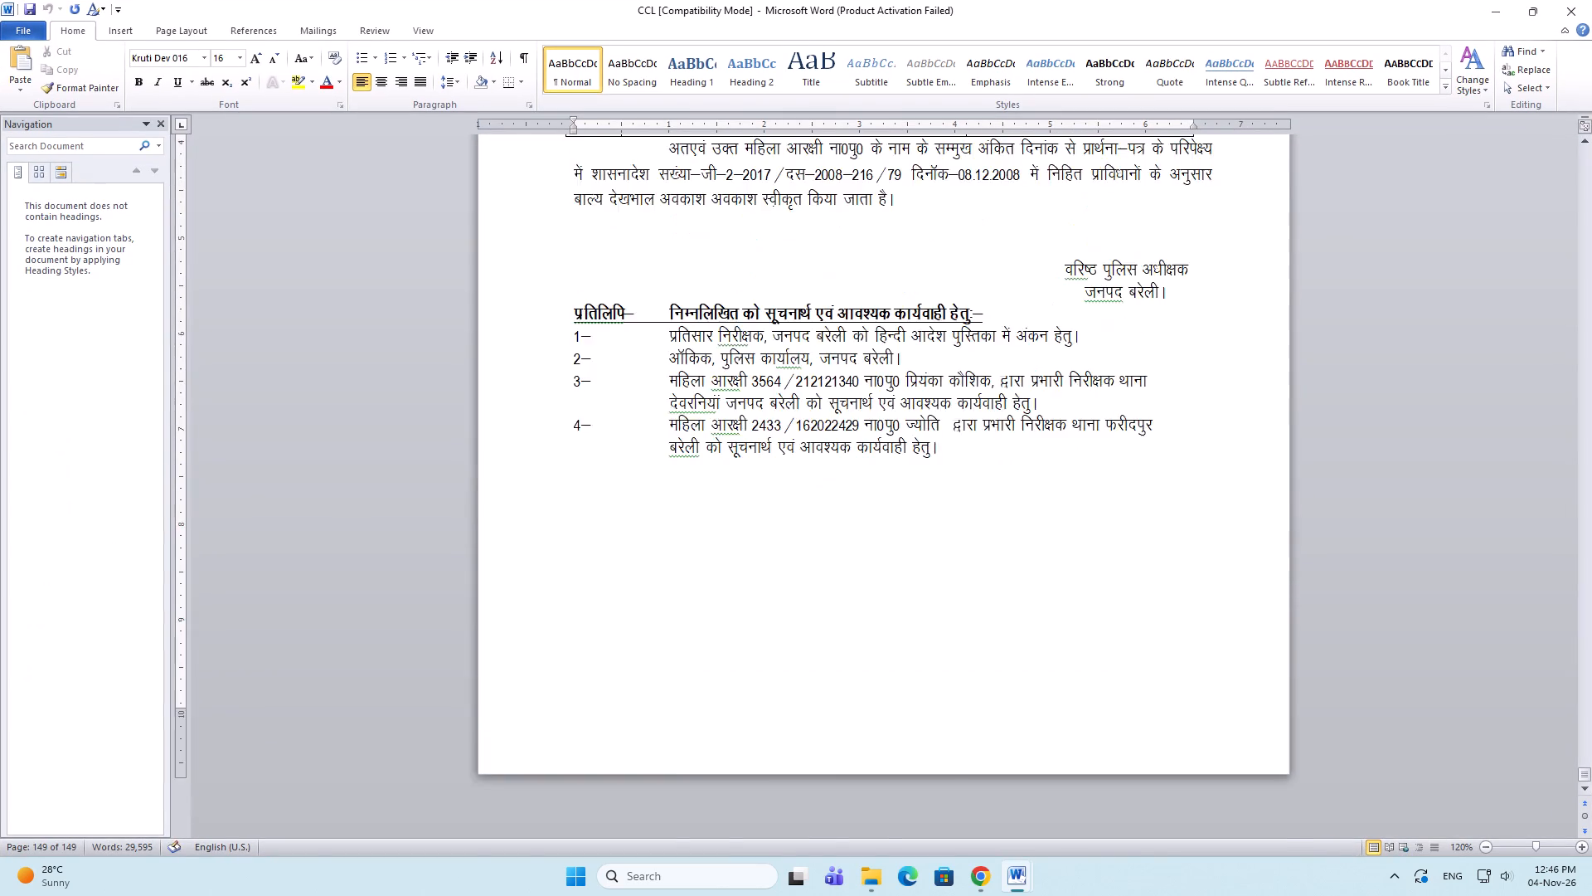
{"action": "scroll", "coordinate": [850, 494], "scroll_direction": "up", "scroll_amount": 13}
{"action": "left_click", "coordinate": [846, 404]}
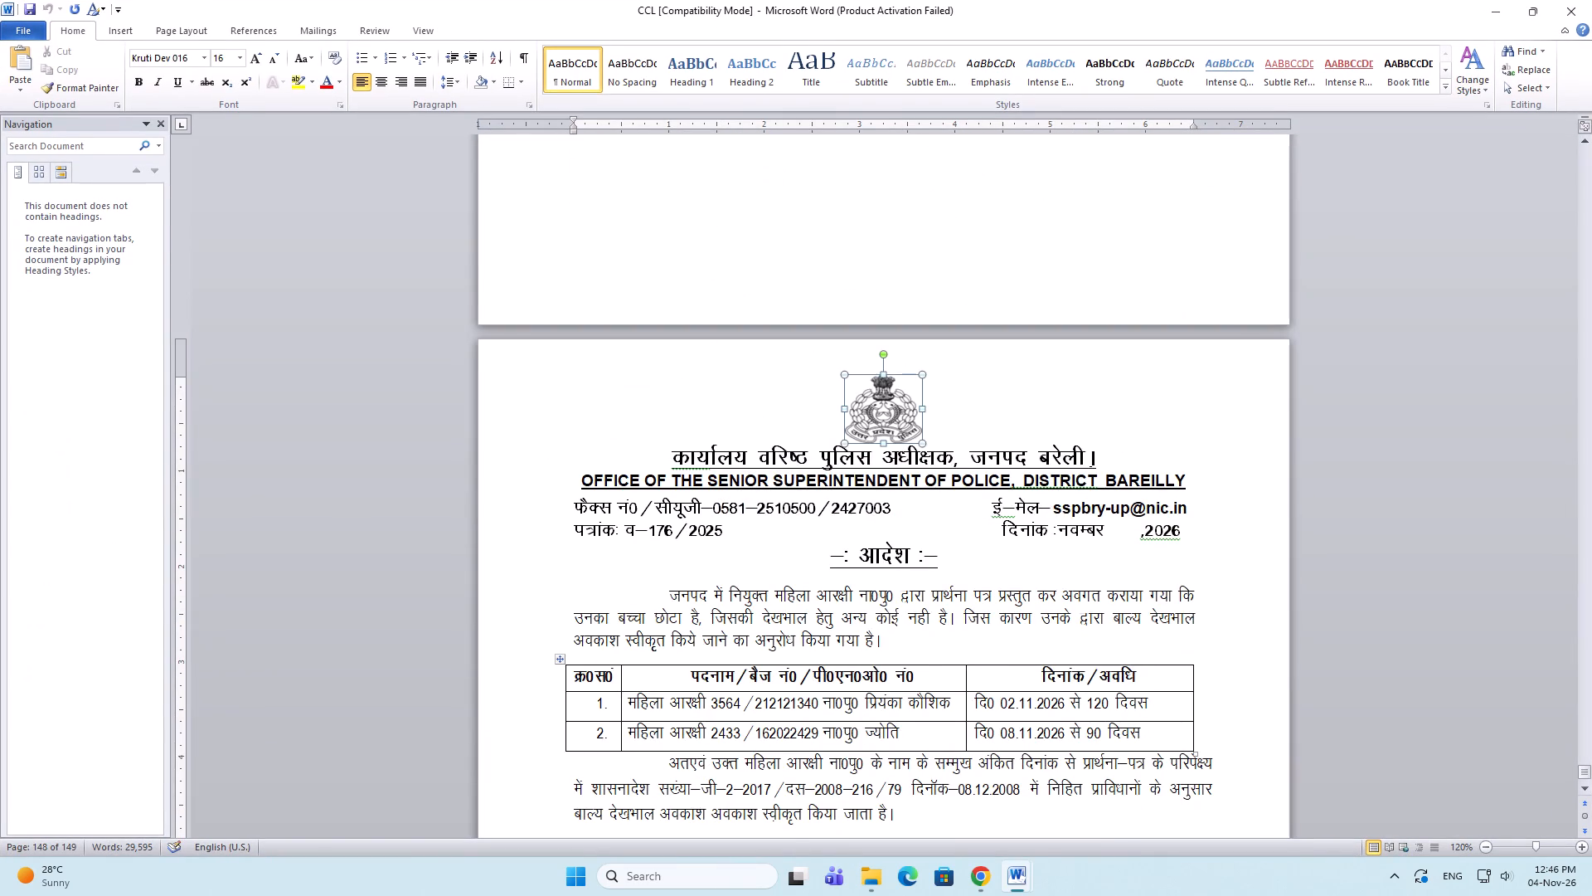
{"action": "left_click", "coordinate": [822, 417]}
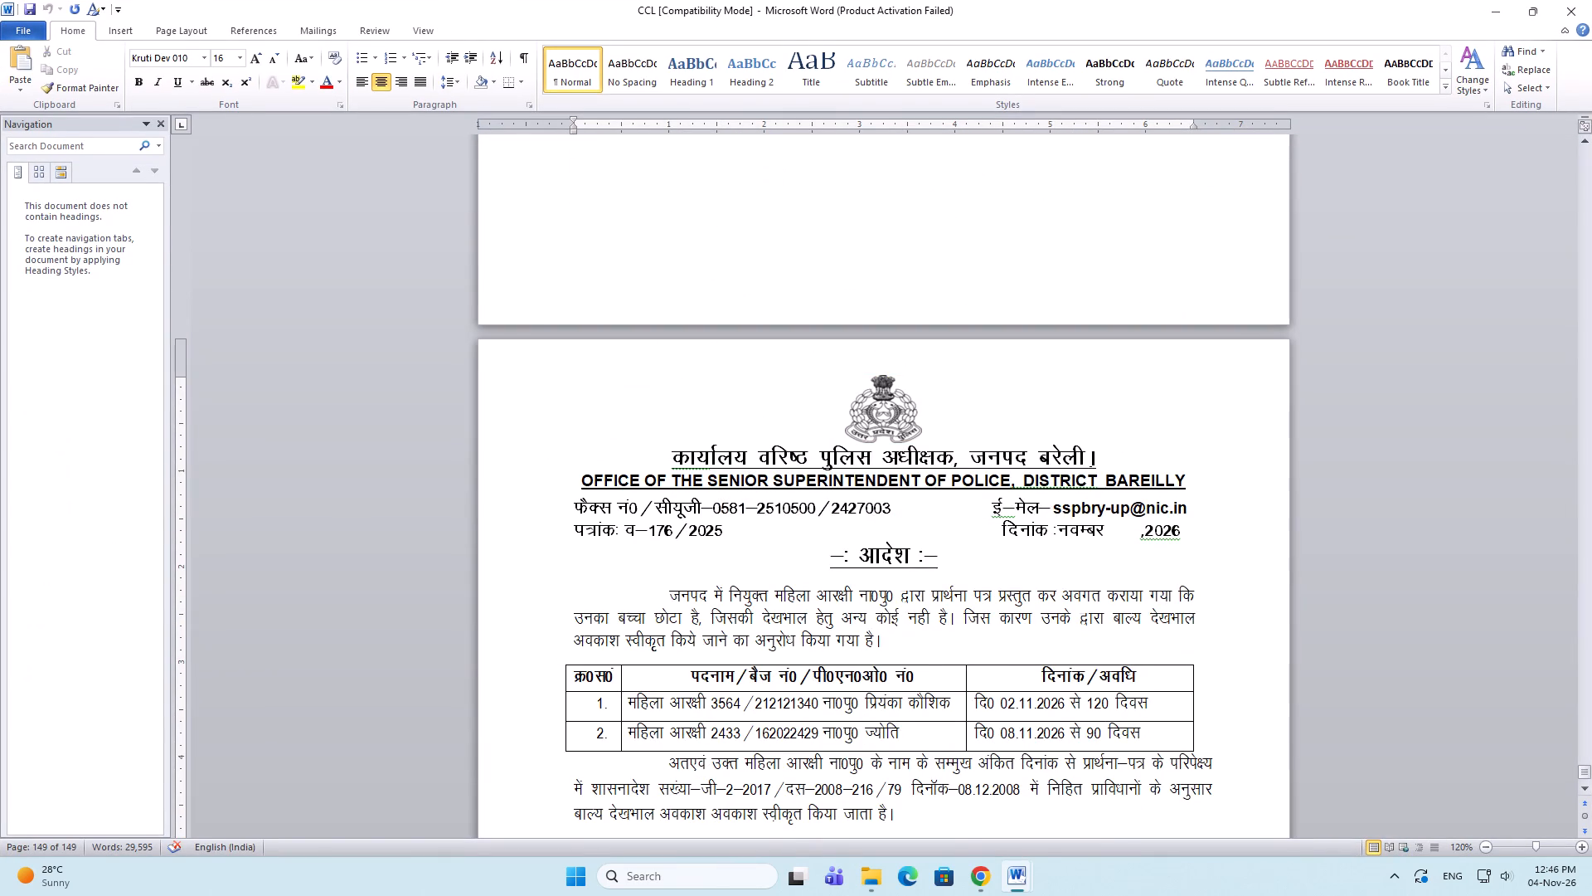
{"action": "left_click_drag", "start_coordinate": [822, 413], "coordinate": [936, 576]}
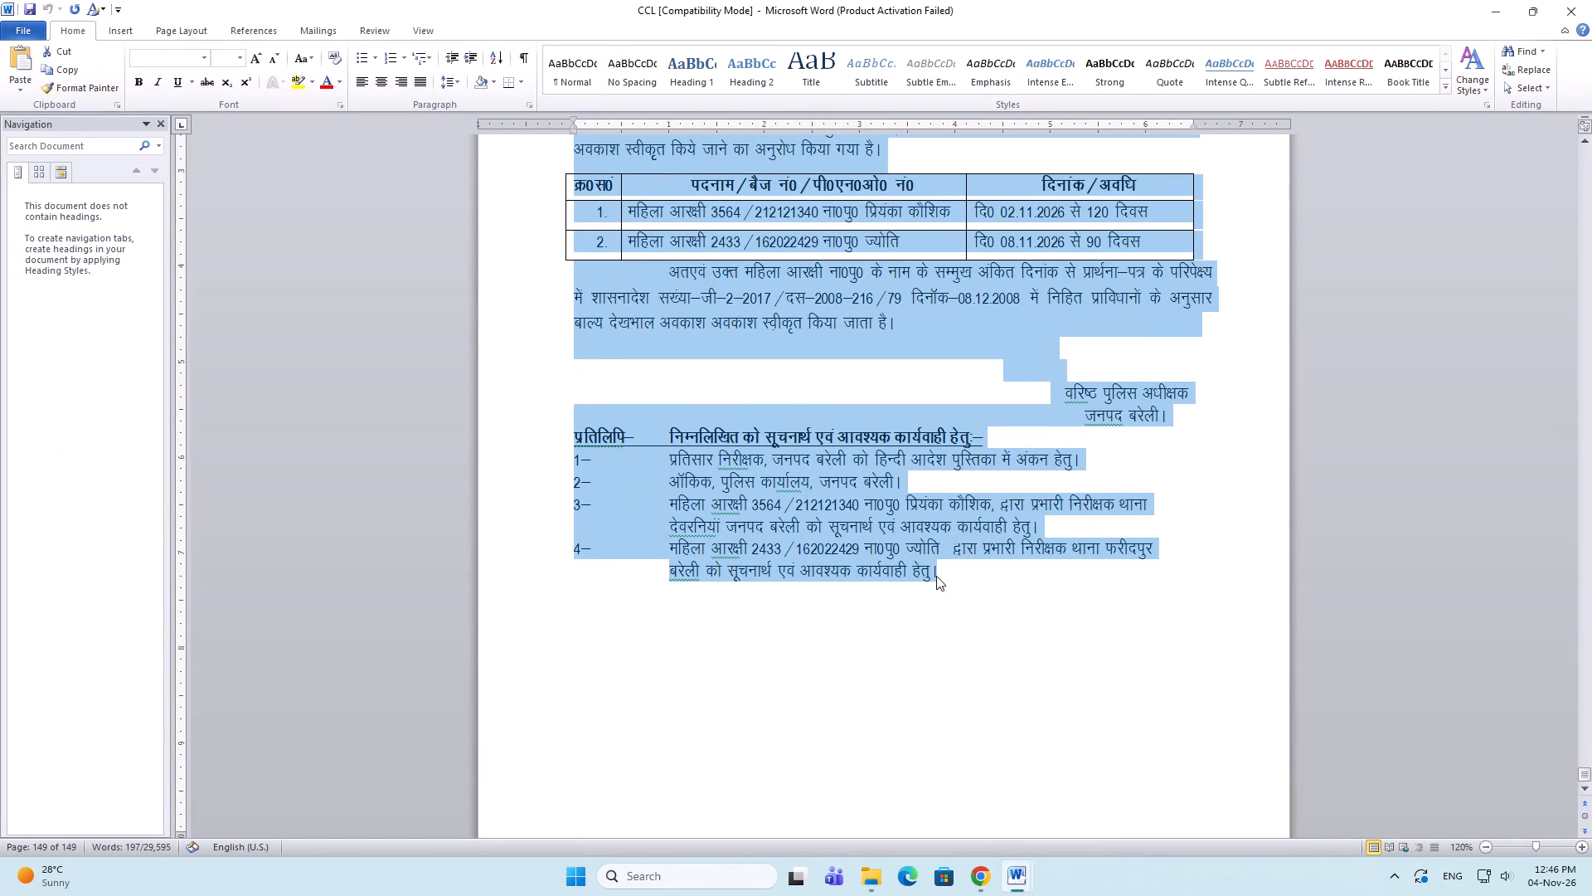
{"action": "key", "text": "ctrl+c"}
{"action": "key", "text": "ctrl+c"}
{"action": "left_click", "coordinate": [696, 778]}
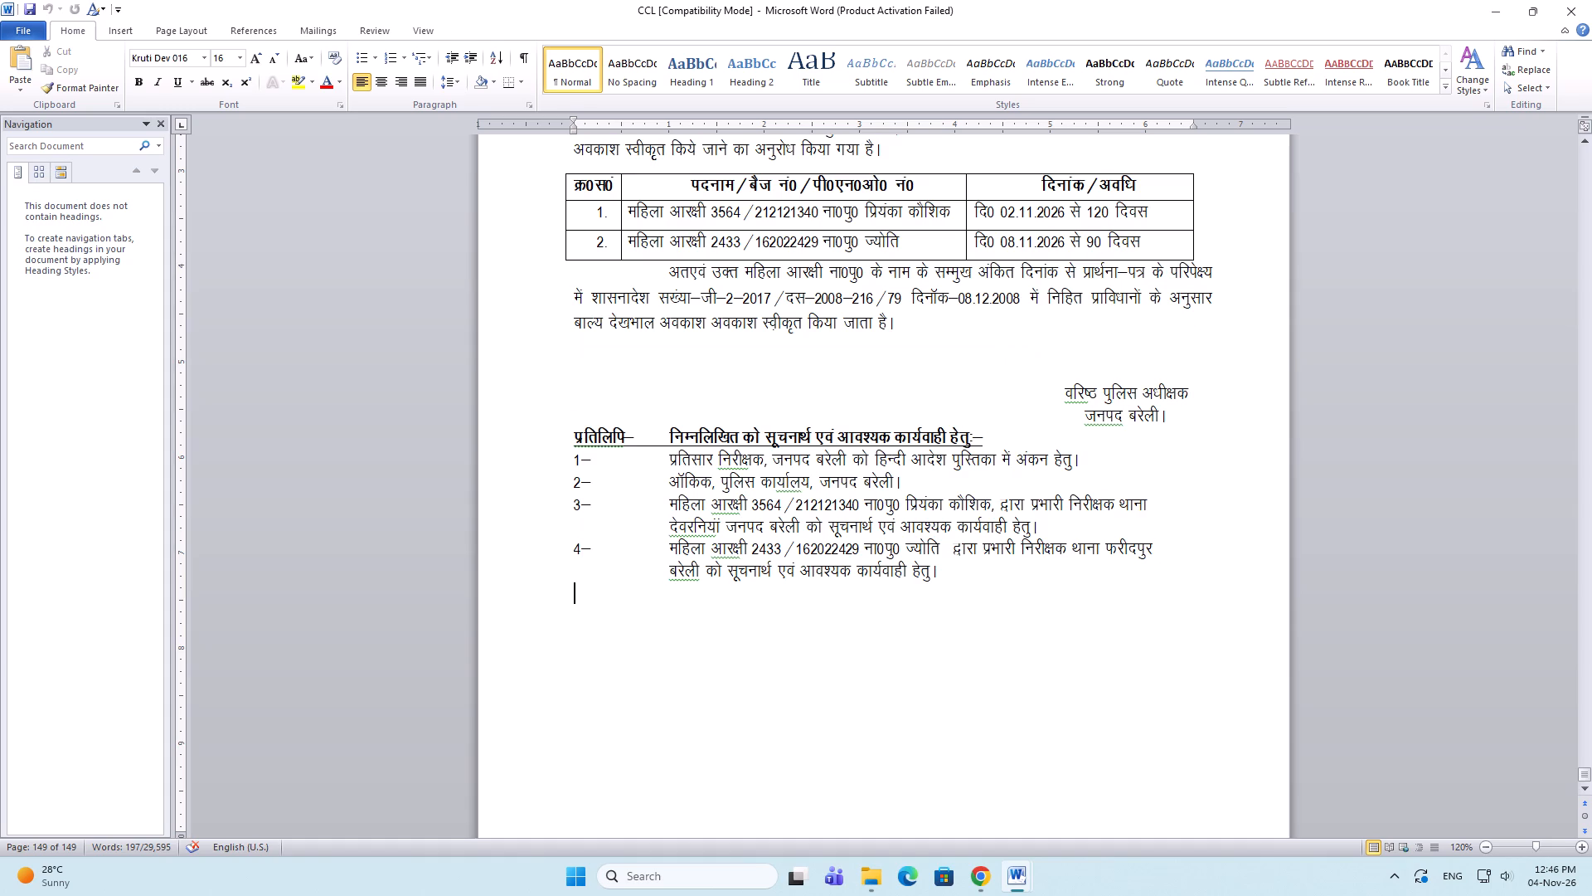
{"action": "key", "text": "ctrl+Return"}
{"action": "key", "text": "ctrl+v"}
Replace the badge number, PNO number and name in row 1 of the new order's table with the first applicant's details.
{"action": "scroll", "coordinate": [493, 755], "scroll_direction": "up", "scroll_amount": 4}
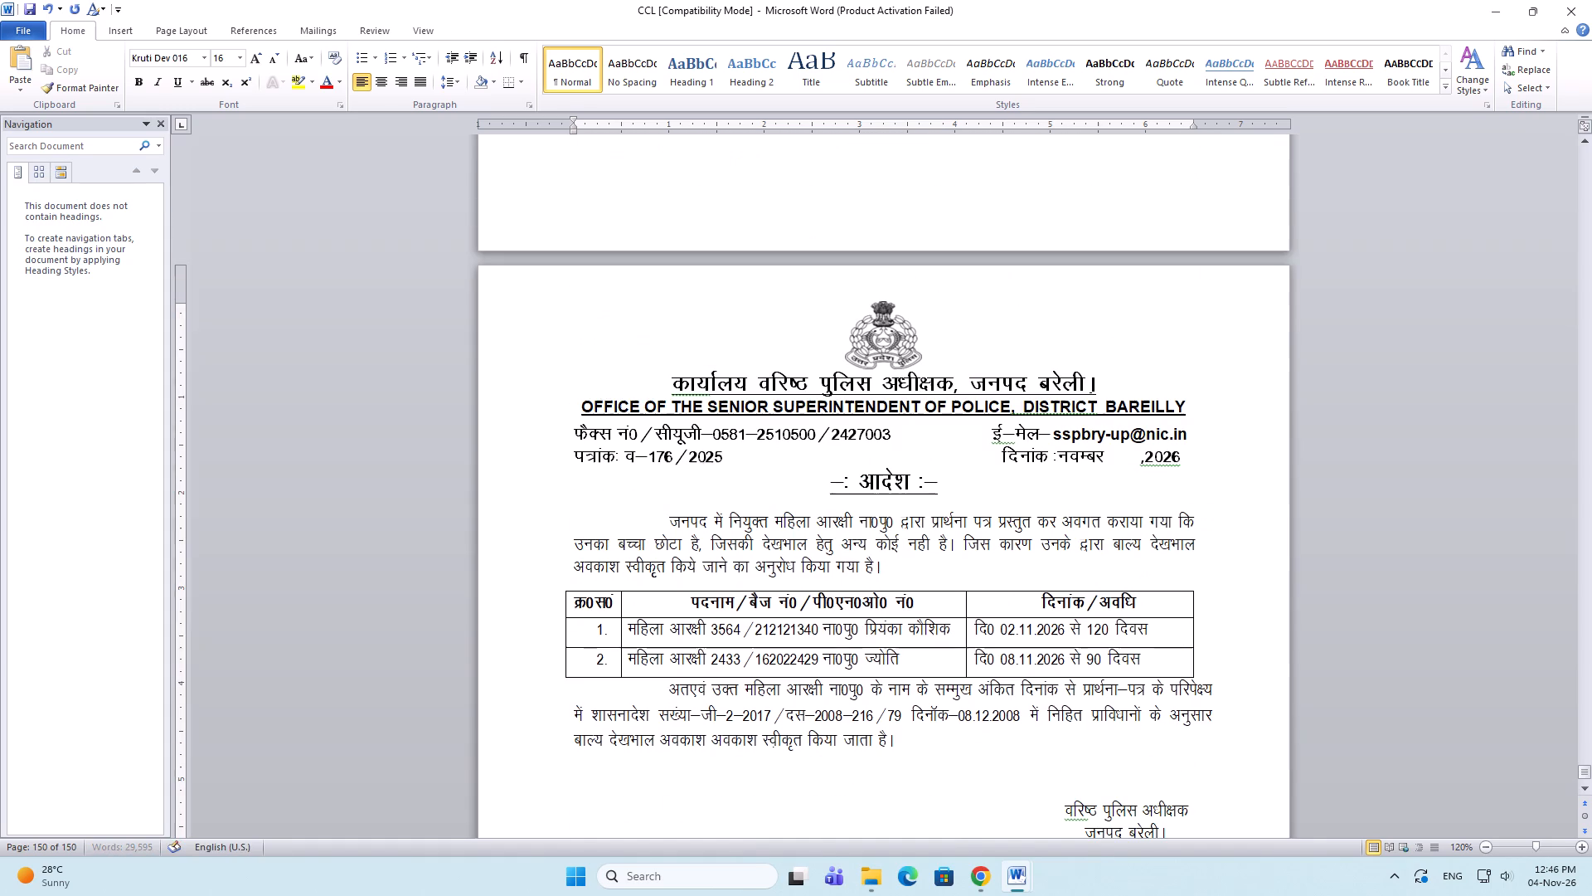
{"action": "left_click_drag", "start_coordinate": [711, 627], "coordinate": [768, 631]}
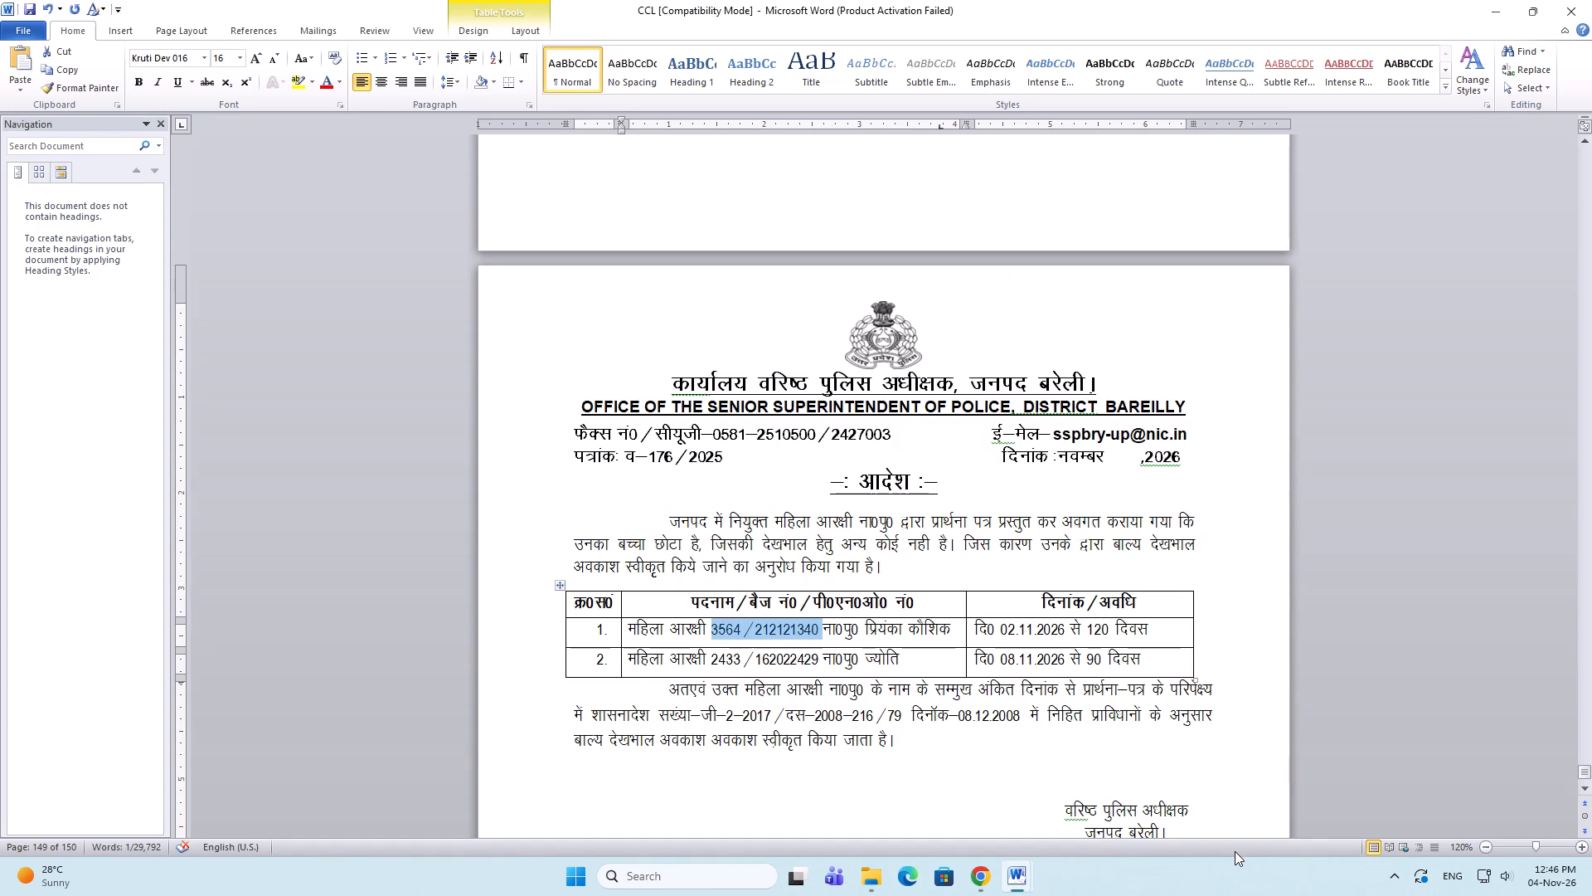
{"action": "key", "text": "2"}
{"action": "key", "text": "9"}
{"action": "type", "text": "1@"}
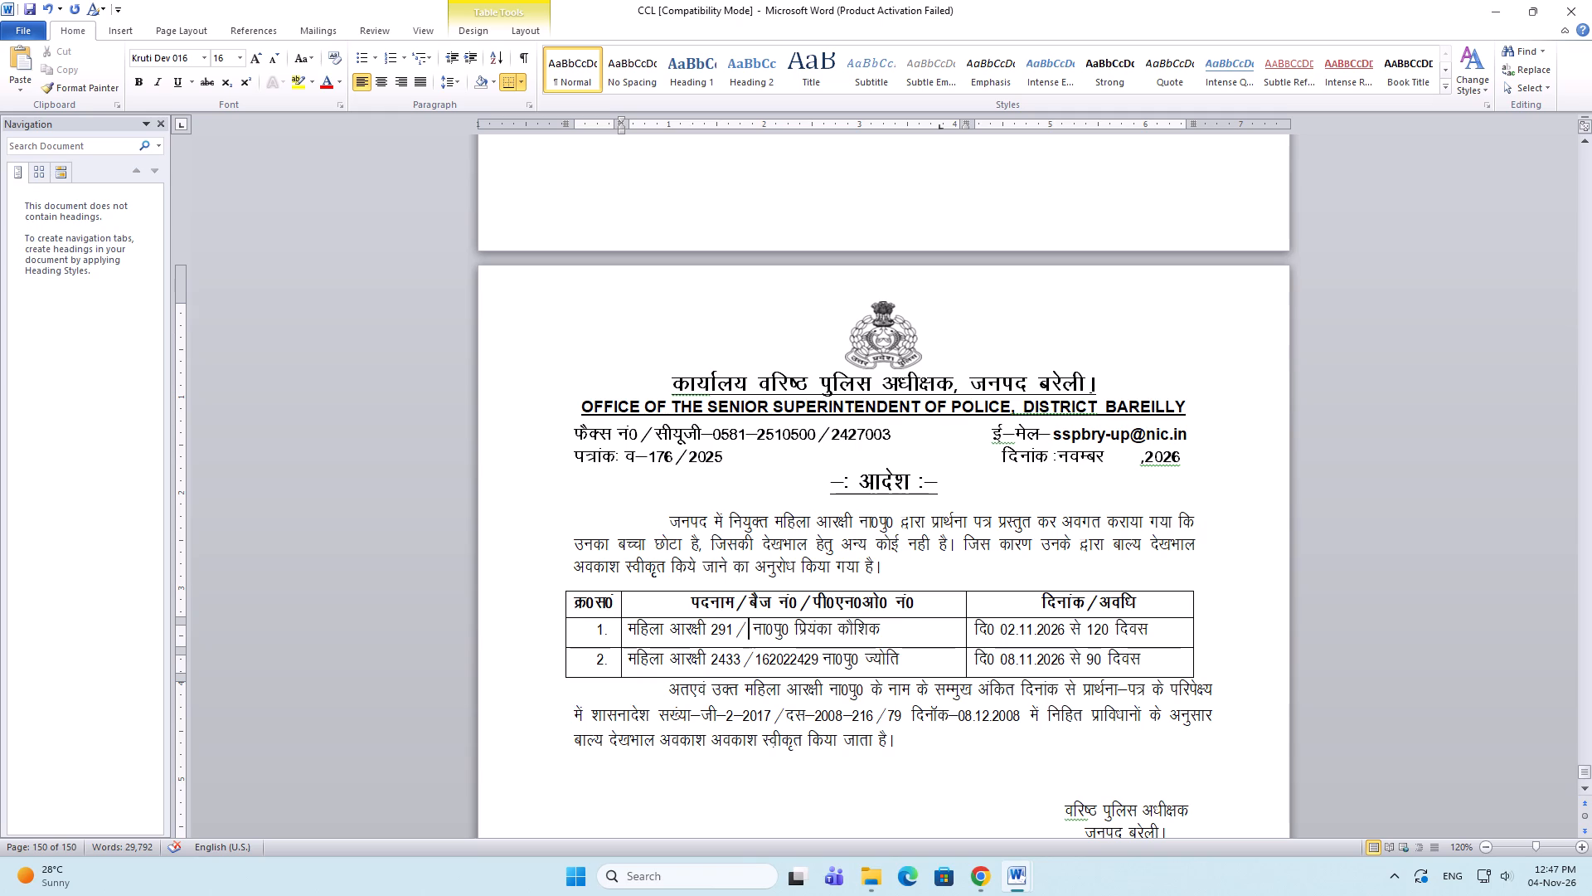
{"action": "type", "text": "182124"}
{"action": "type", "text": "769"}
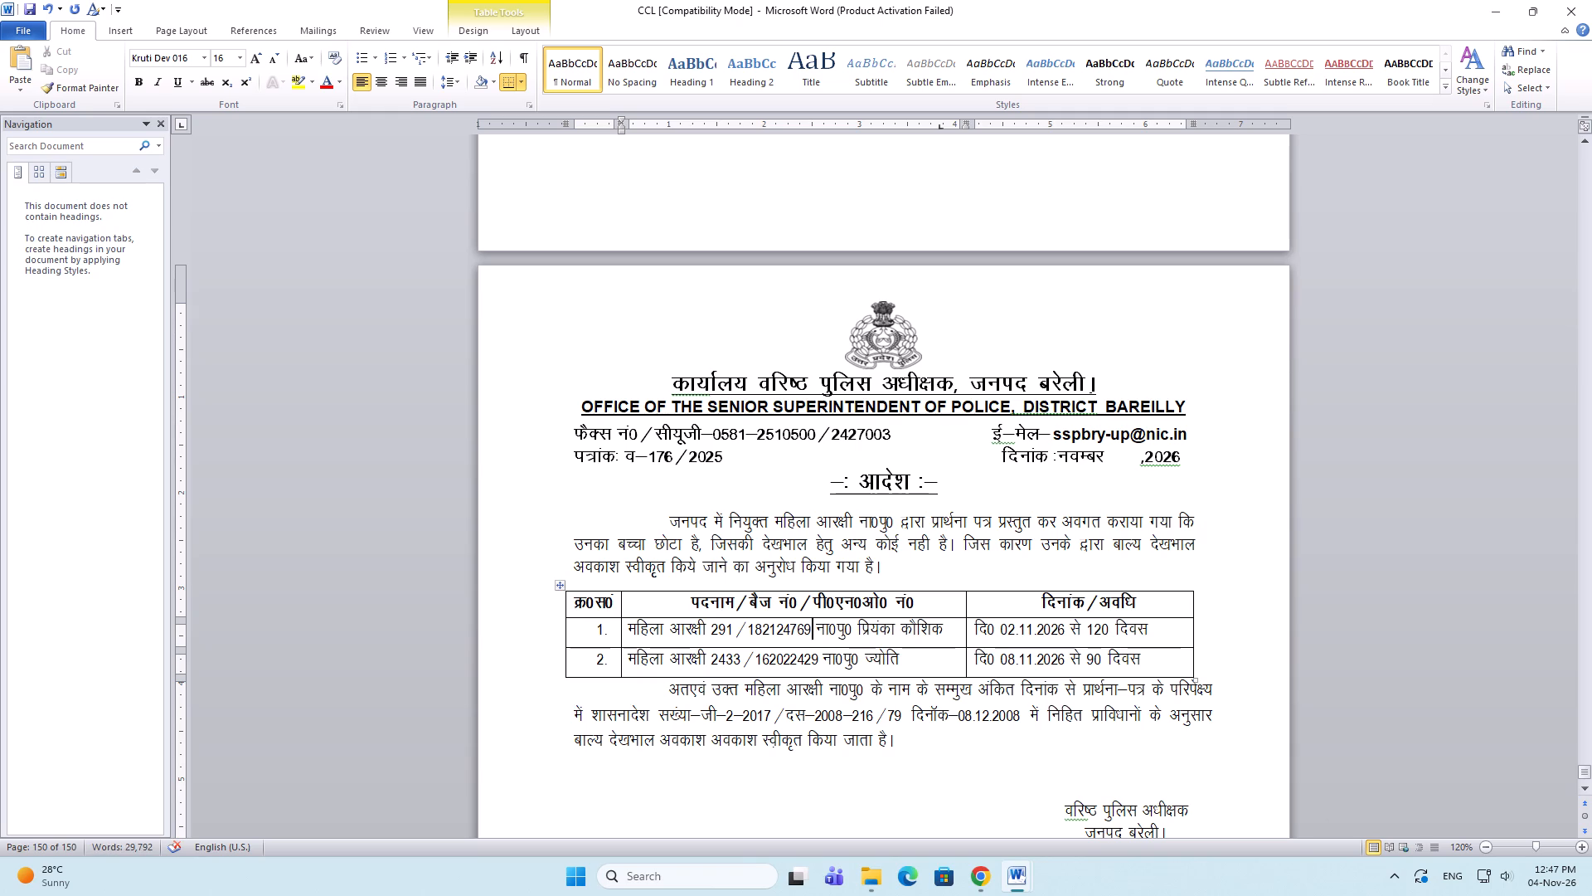
{"action": "left_click_drag", "start_coordinate": [857, 623], "coordinate": [939, 634]}
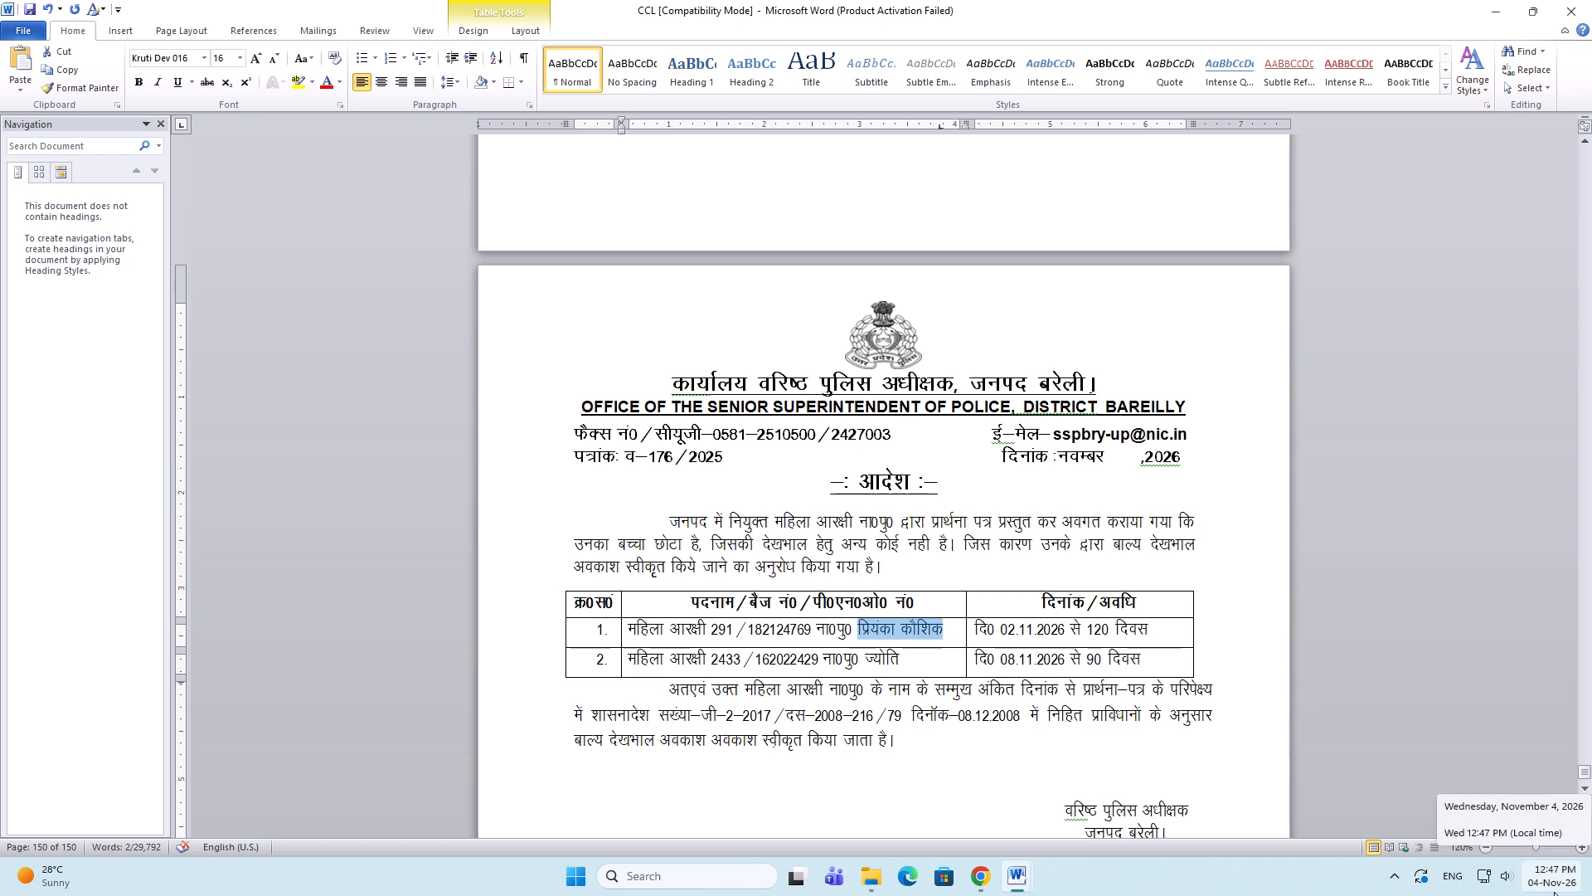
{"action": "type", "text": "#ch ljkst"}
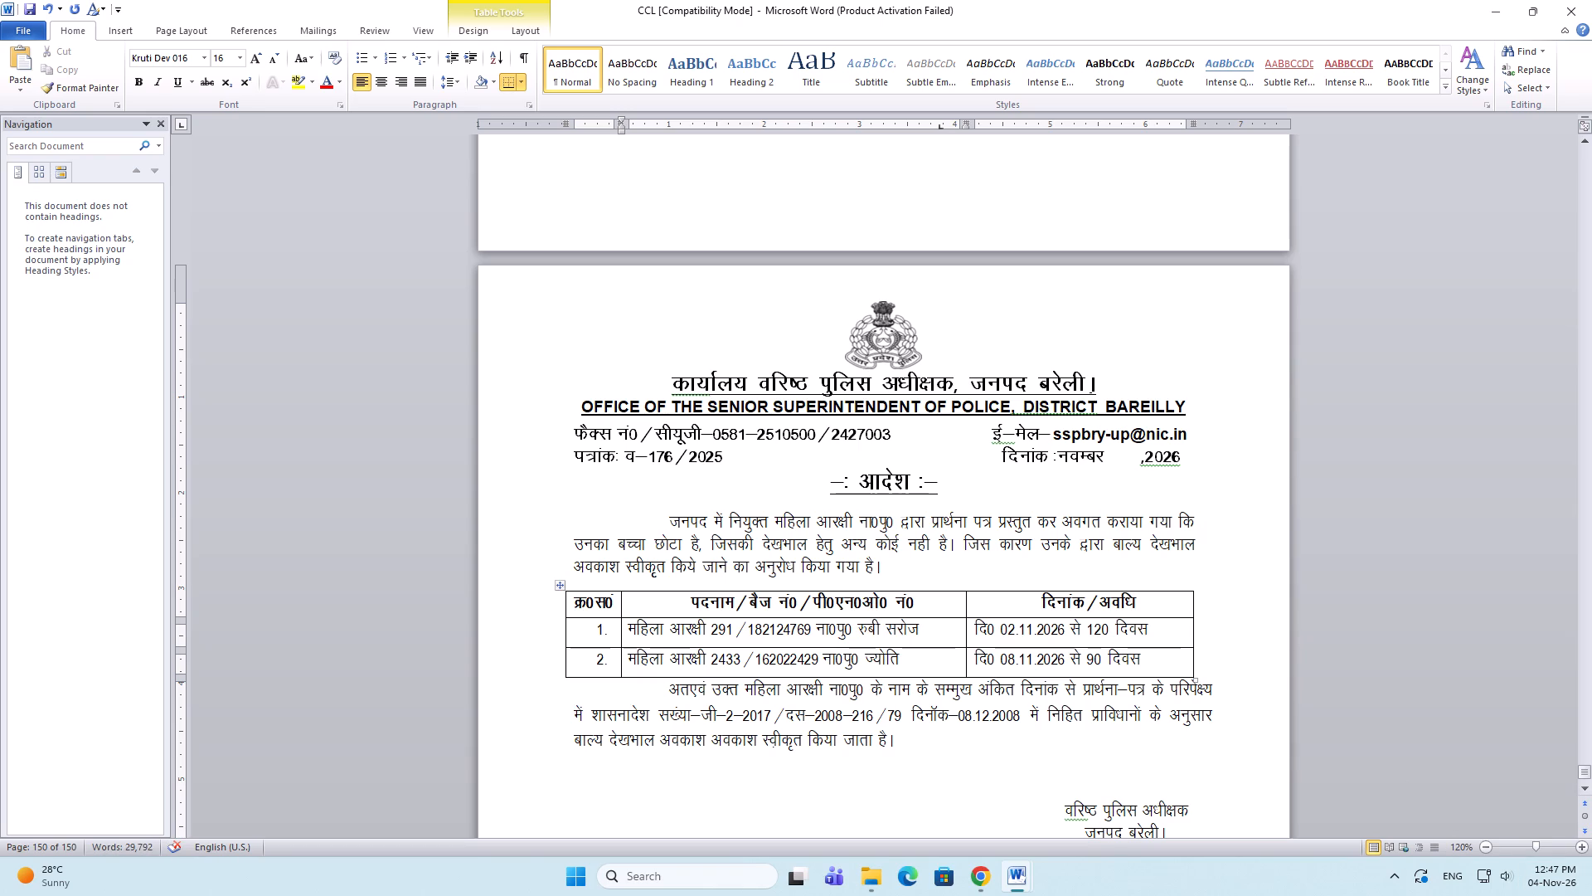
Change the leave start date in row 1 of the new order's table to 11.11.2026.
{"action": "left_click", "coordinate": [1001, 626]}
{"action": "key", "text": "Insert"}
{"action": "key", "text": "Delete"}
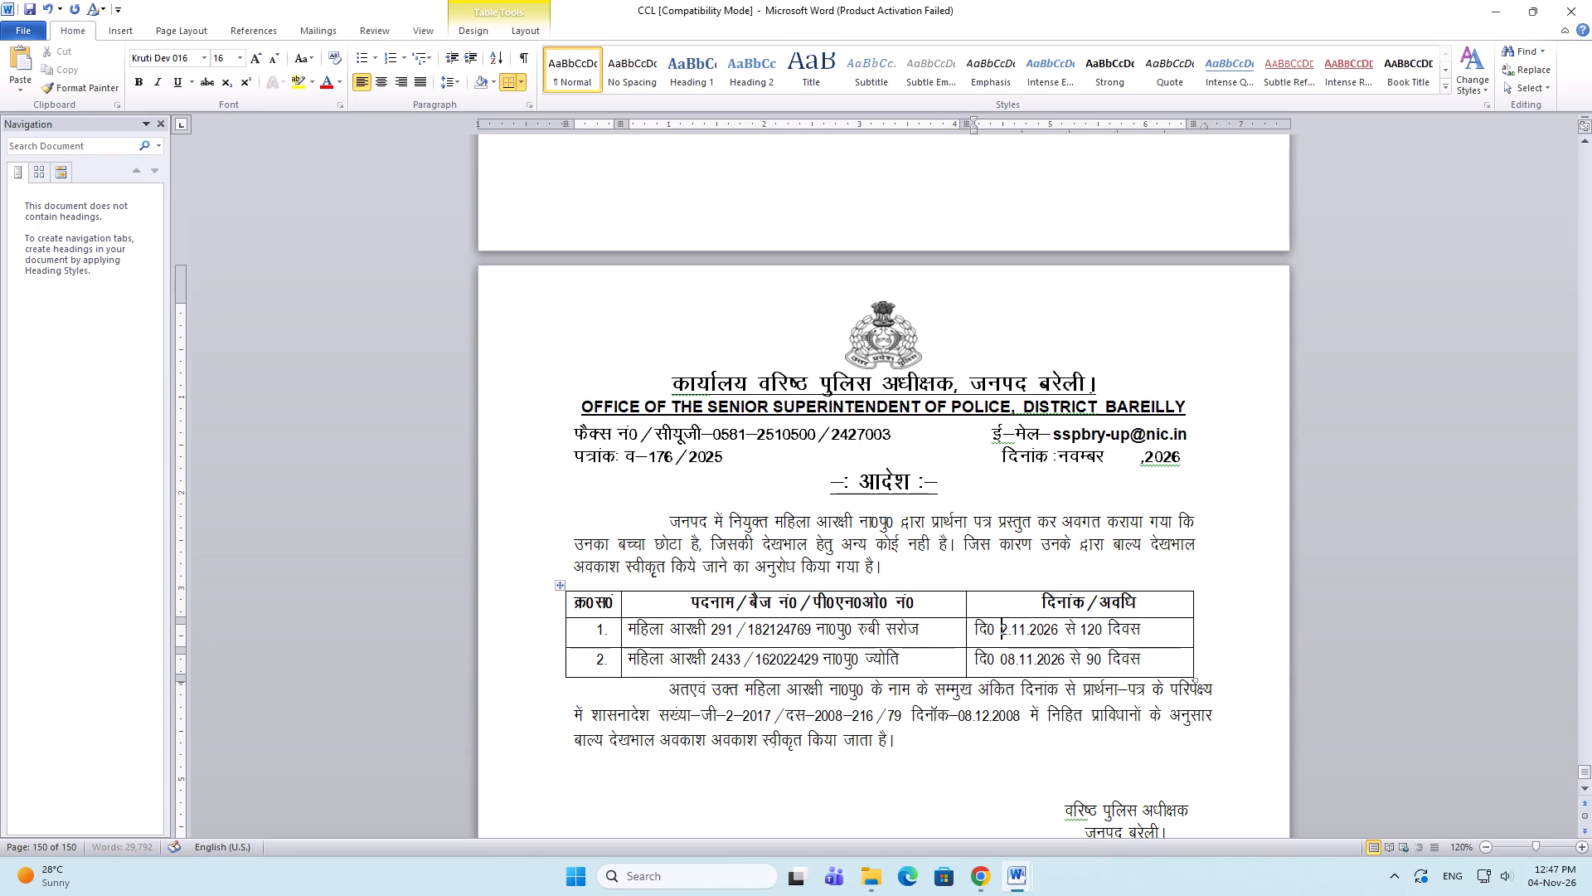
{"action": "key", "text": "Delete"}
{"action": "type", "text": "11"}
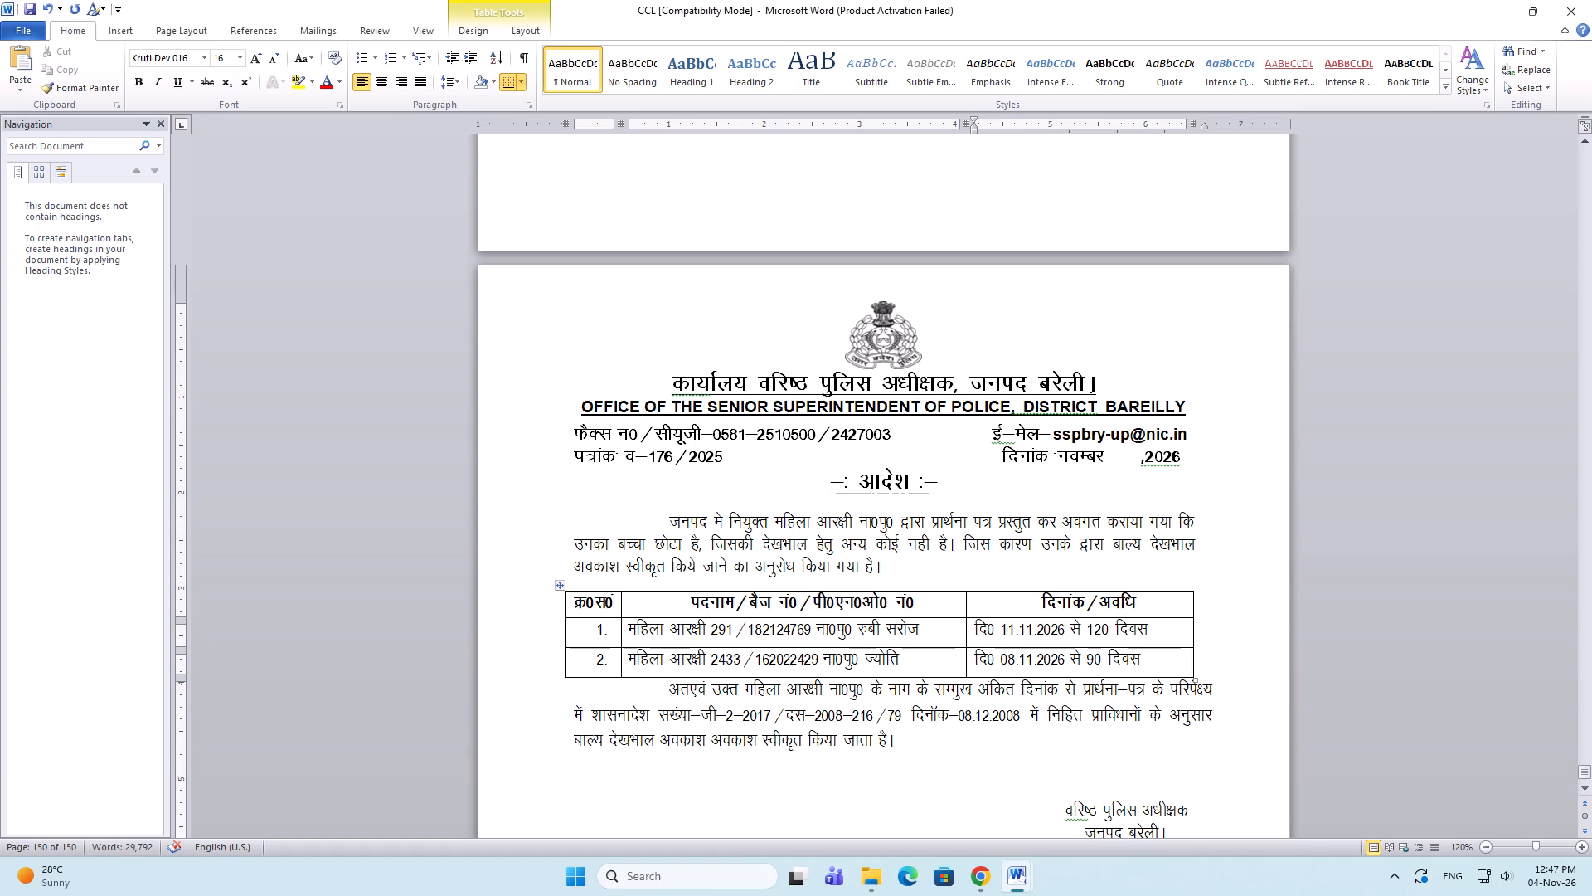
Replace the badge number, PNO number and name in row 2 of the new order's table with the second applicant's details.
{"action": "left_click_drag", "start_coordinate": [712, 655], "coordinate": [789, 664]}
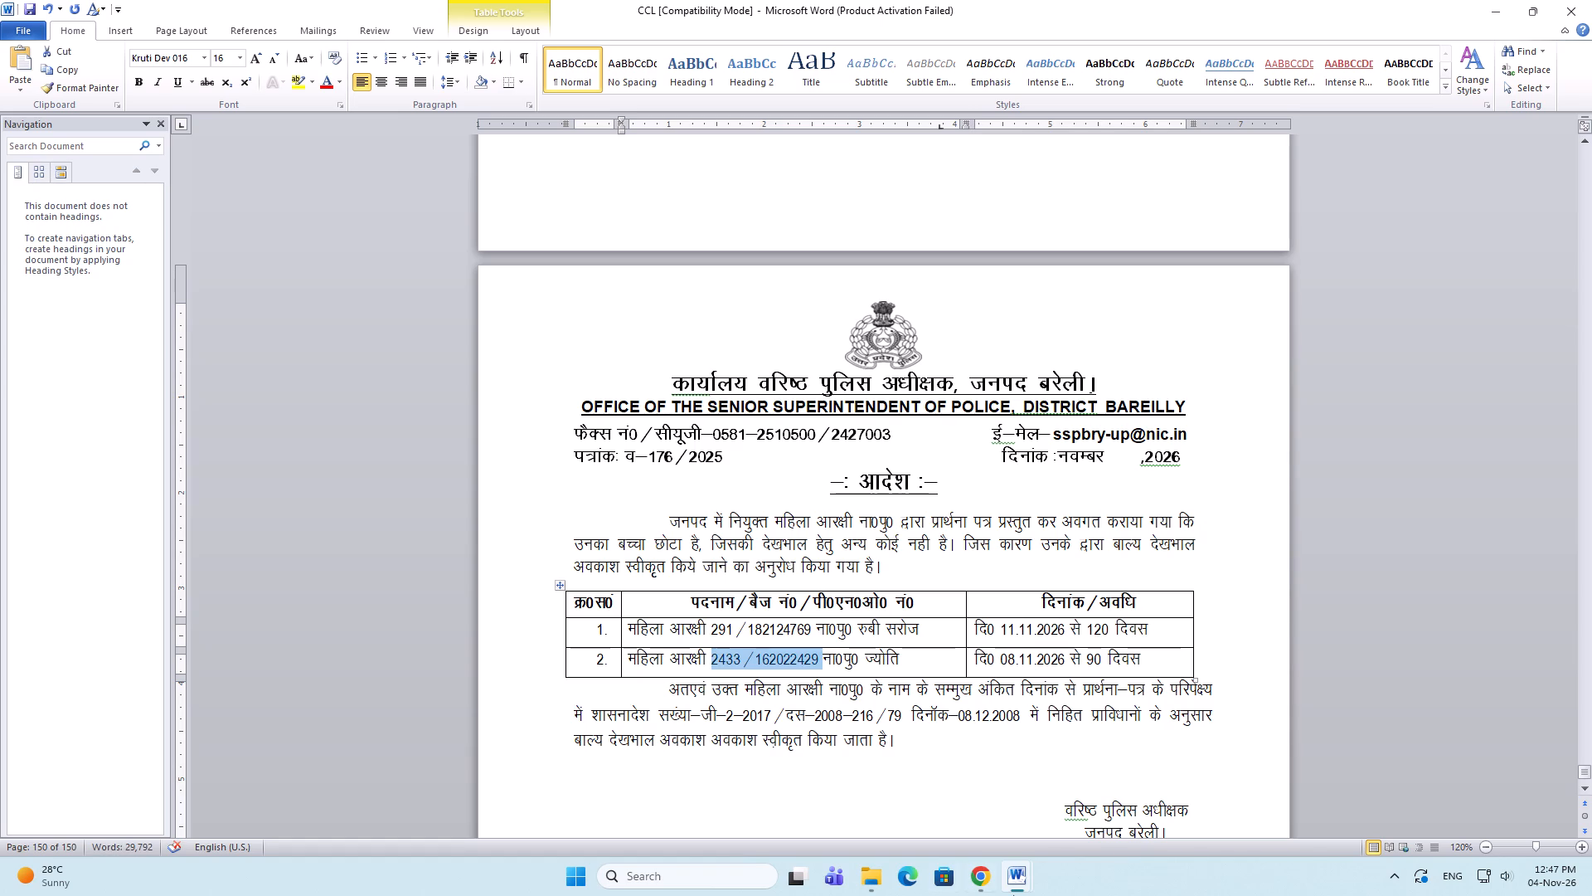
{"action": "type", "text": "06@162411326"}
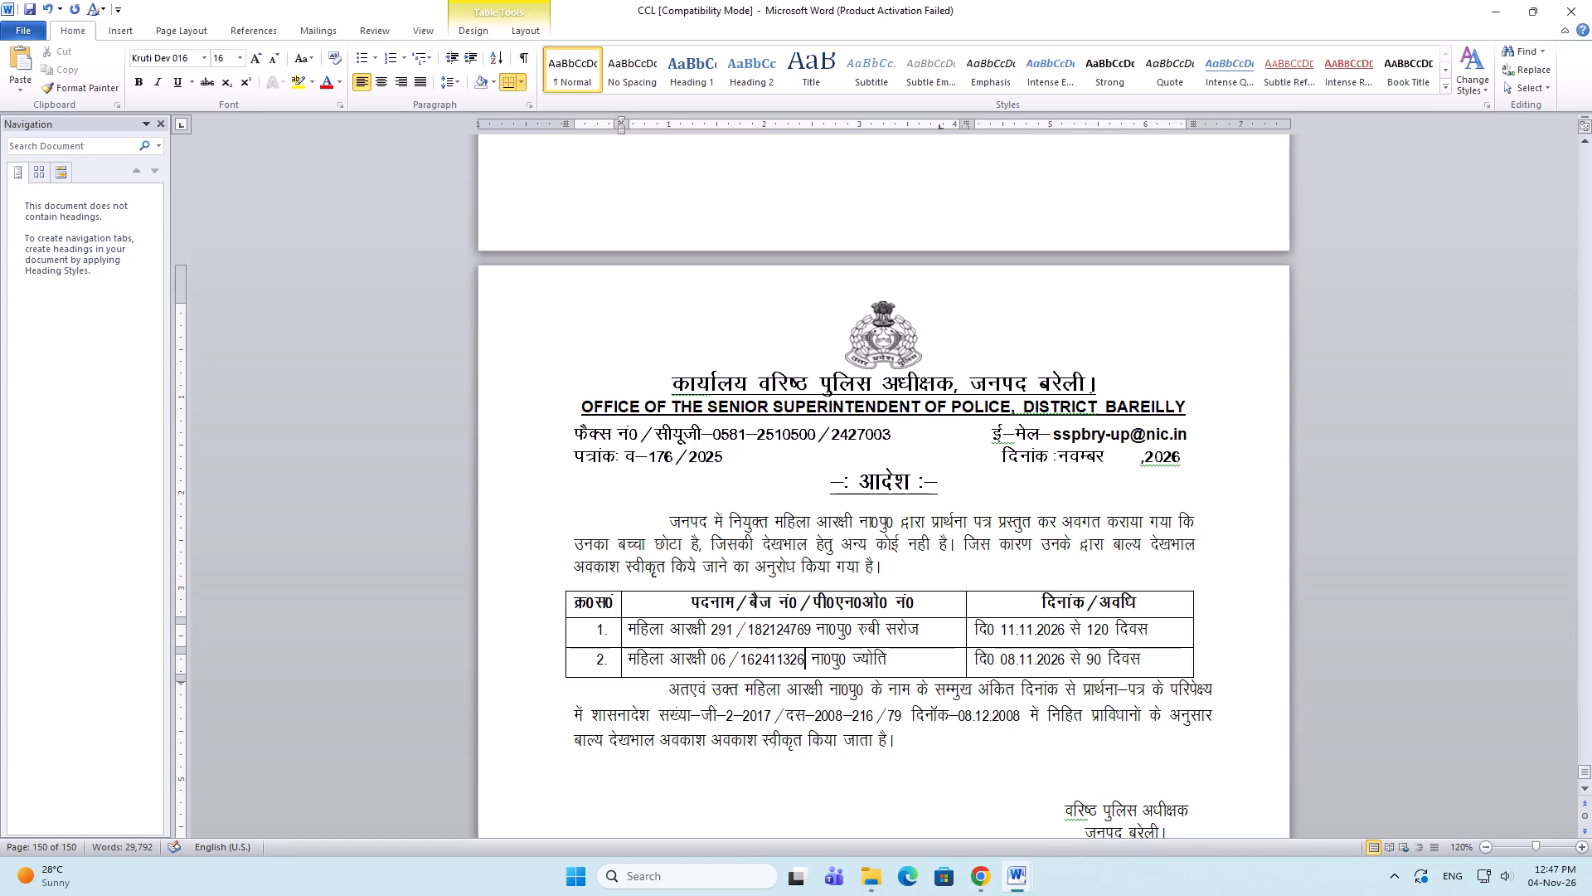
{"action": "left_click_drag", "start_coordinate": [856, 655], "coordinate": [900, 658]}
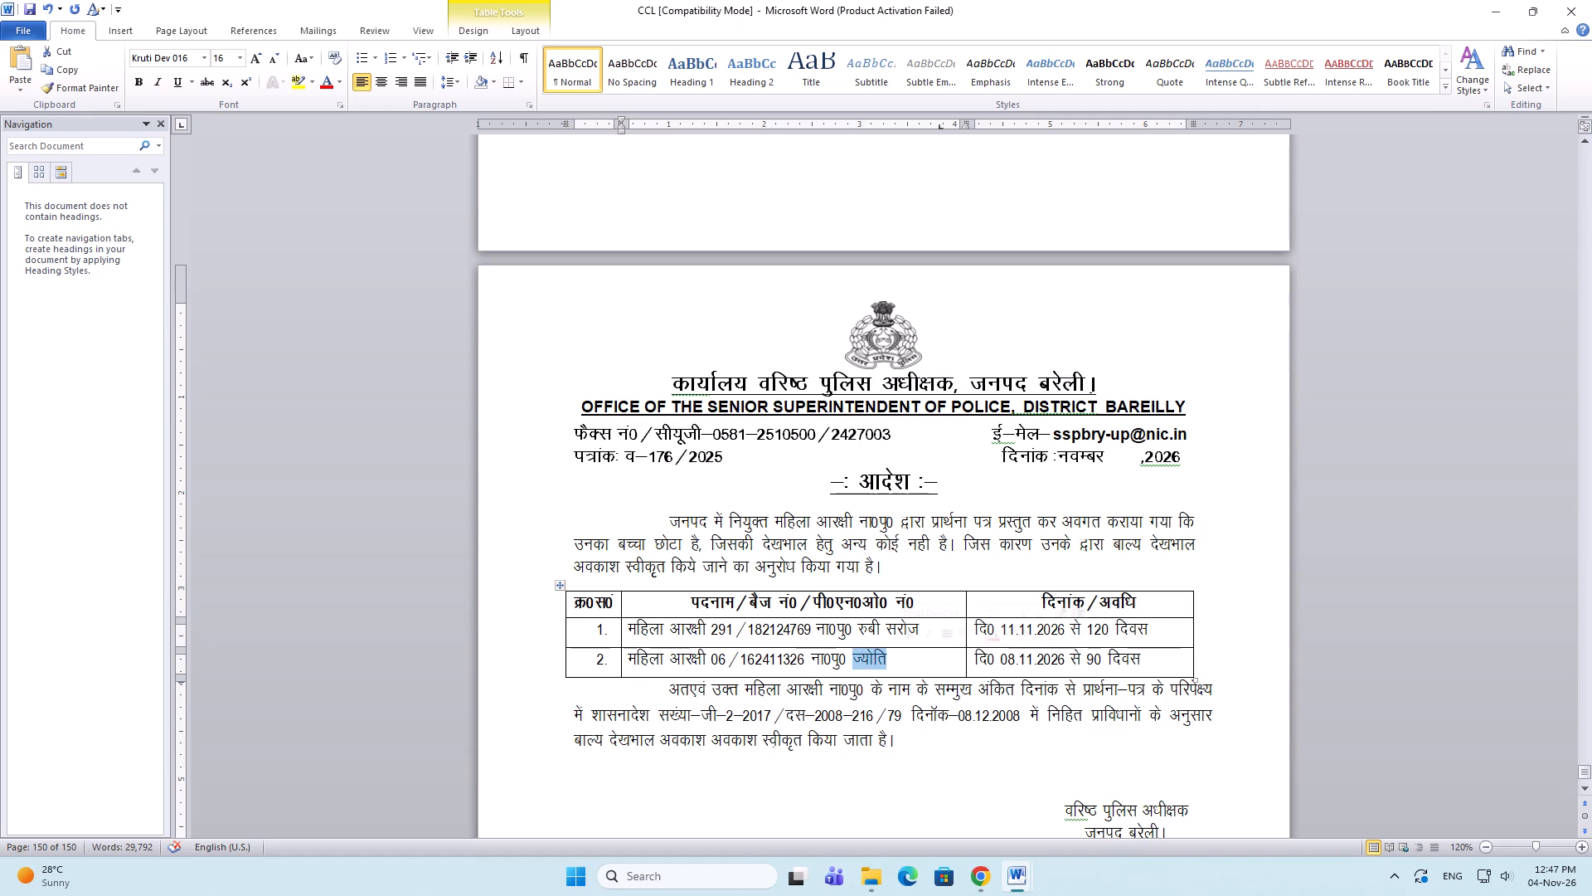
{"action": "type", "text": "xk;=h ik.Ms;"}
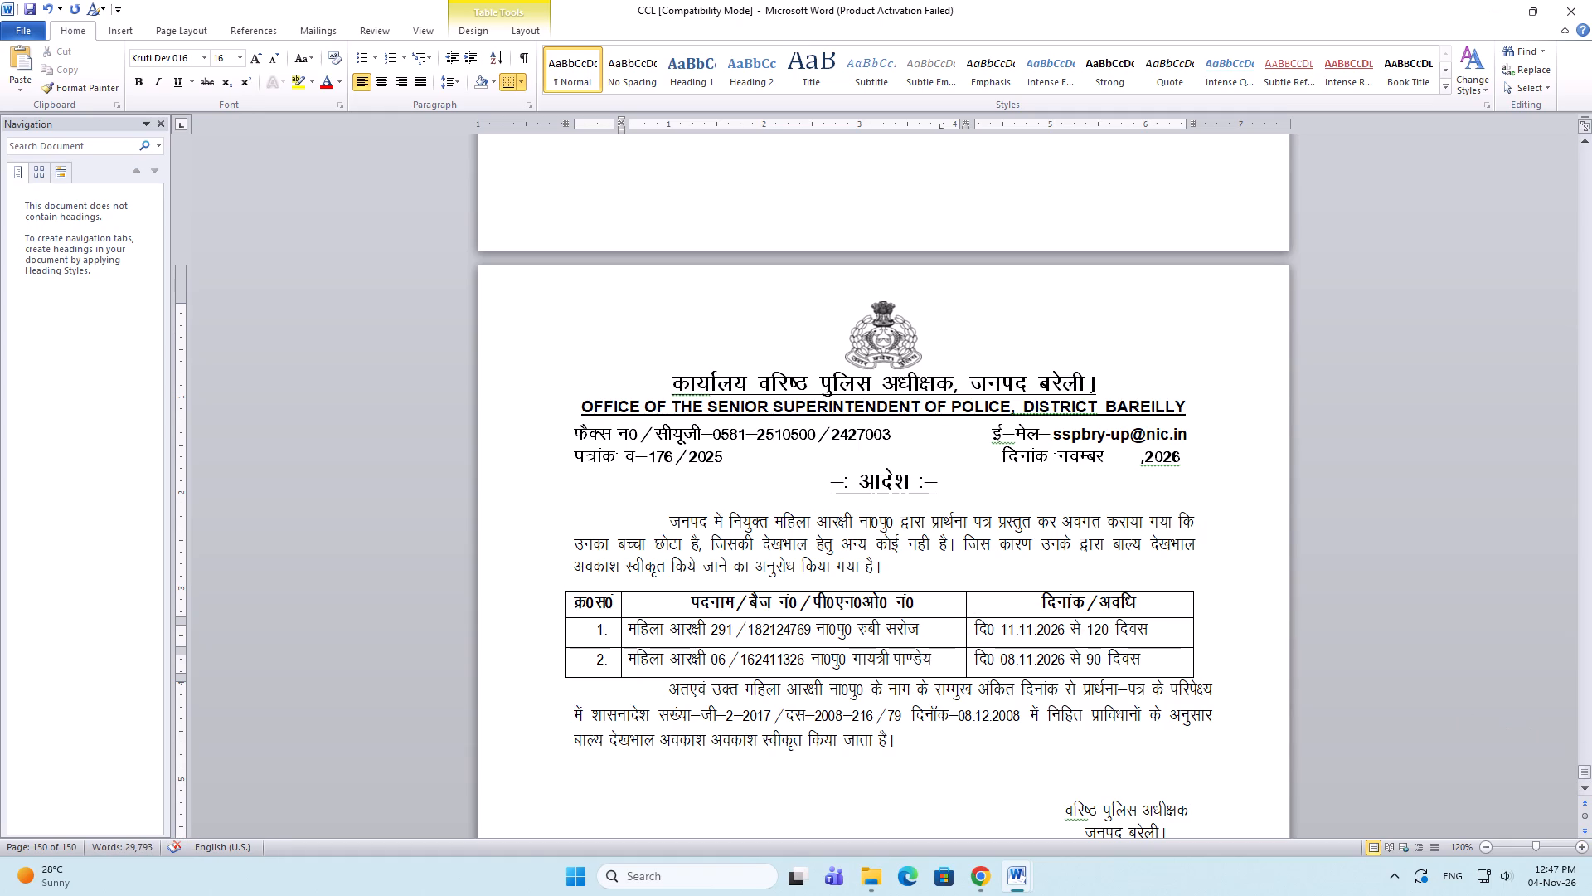
Set the leave in row 2 of the new order's table to start on 06.11.2026 and last 120 days.
{"action": "left_click", "coordinate": [1008, 664]}
{"action": "key", "text": "Delete"}
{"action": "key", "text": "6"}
{"action": "left_click", "coordinate": [1086, 652]}
{"action": "key", "text": "Delete"}
{"action": "key", "text": "Delete"}
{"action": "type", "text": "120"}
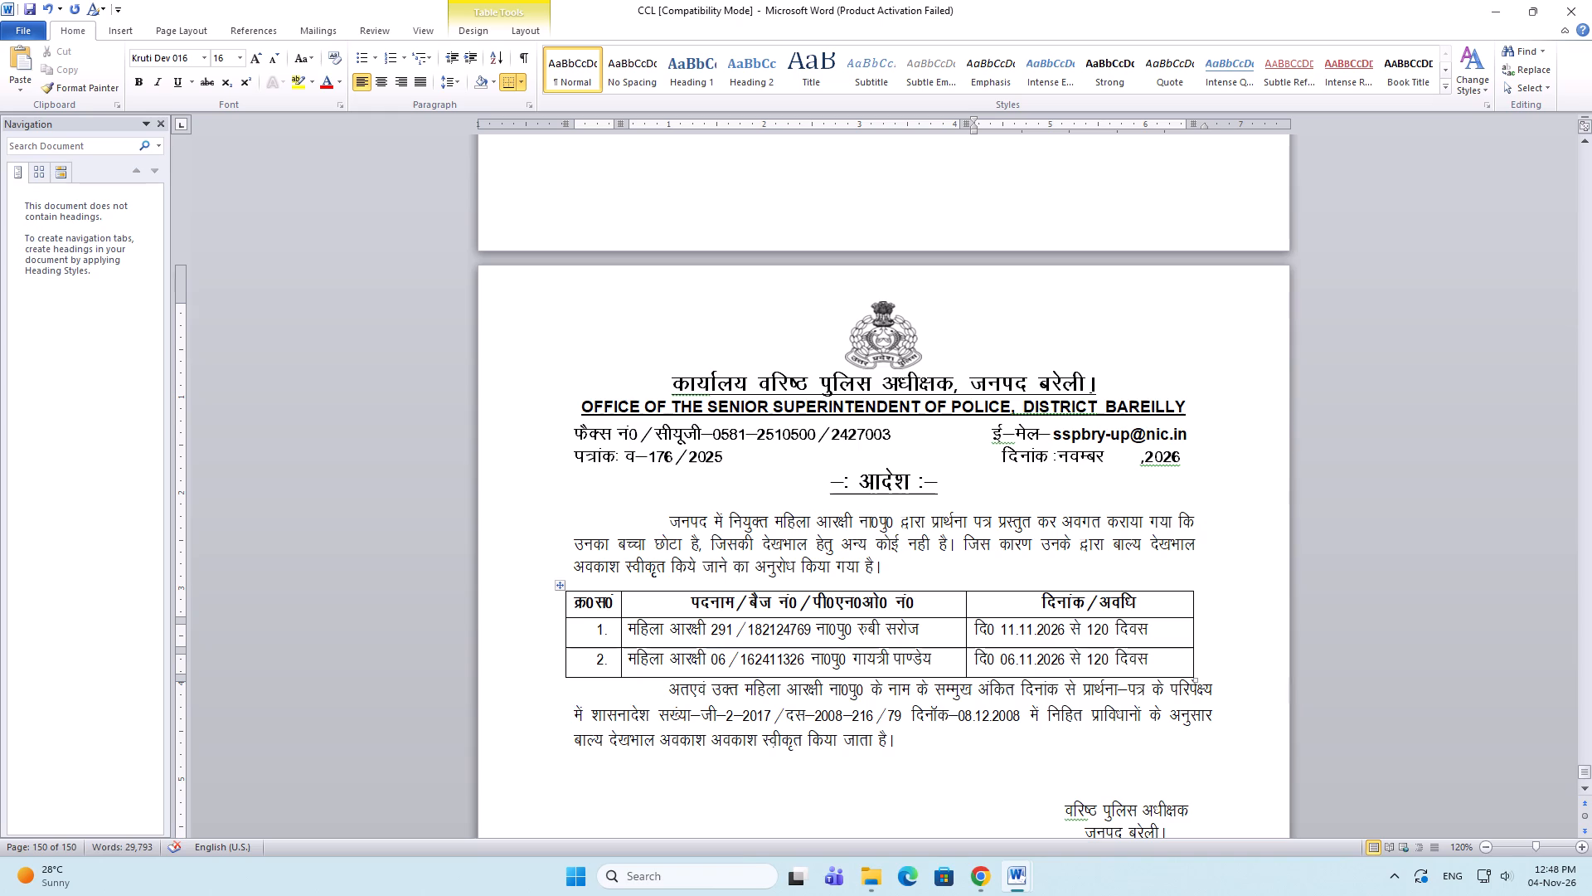
Copy the employee's details from table row 1 over the old employee's details in item 3 of the distribution list.
{"action": "scroll", "coordinate": [630, 550], "scroll_direction": "down", "scroll_amount": 1}
{"action": "left_click_drag", "start_coordinate": [633, 584], "coordinate": [900, 593]}
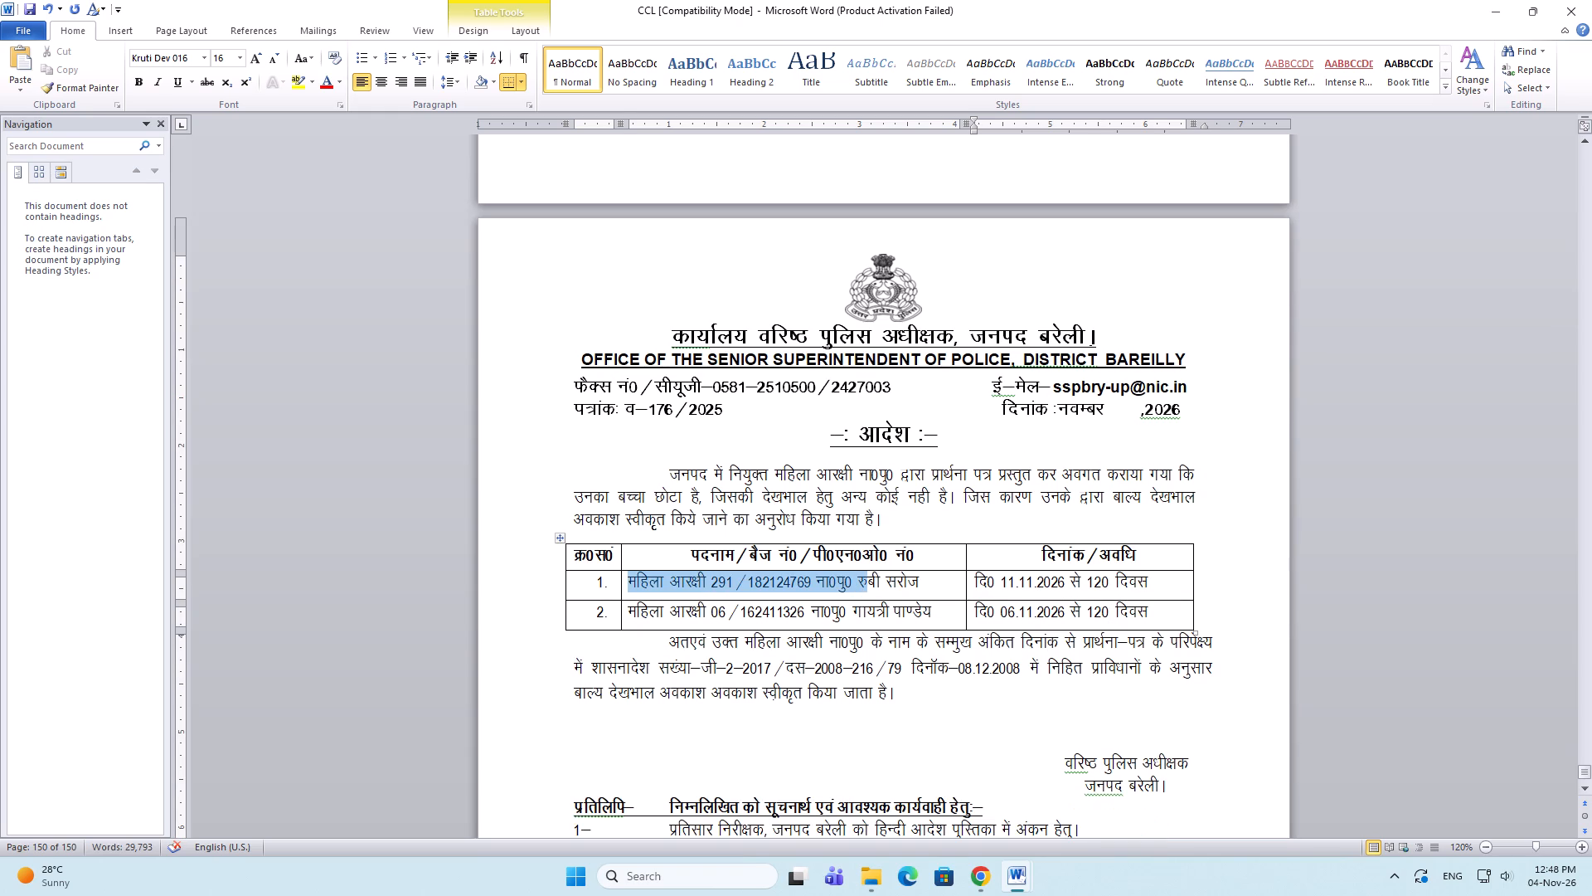
{"action": "left_click_drag", "start_coordinate": [900, 593], "coordinate": [929, 598]}
{"action": "key", "text": "ctrl+c"}
{"action": "key", "text": "ctrl+c"}
{"action": "scroll", "coordinate": [632, 568], "scroll_direction": "down", "scroll_amount": 8}
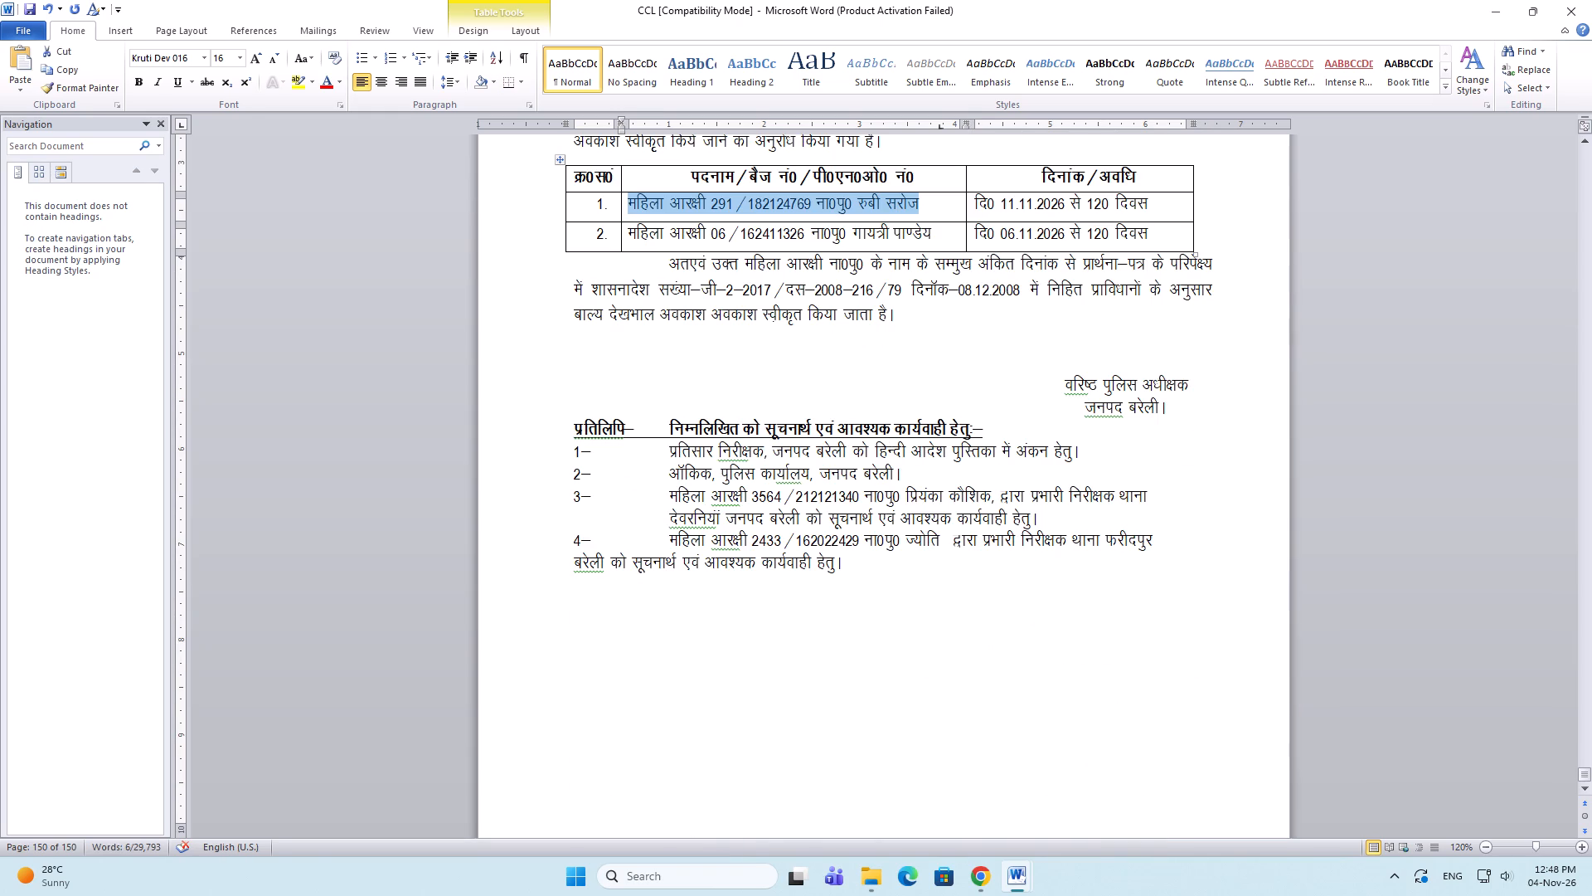
{"action": "left_click_drag", "start_coordinate": [672, 495], "coordinate": [973, 506]}
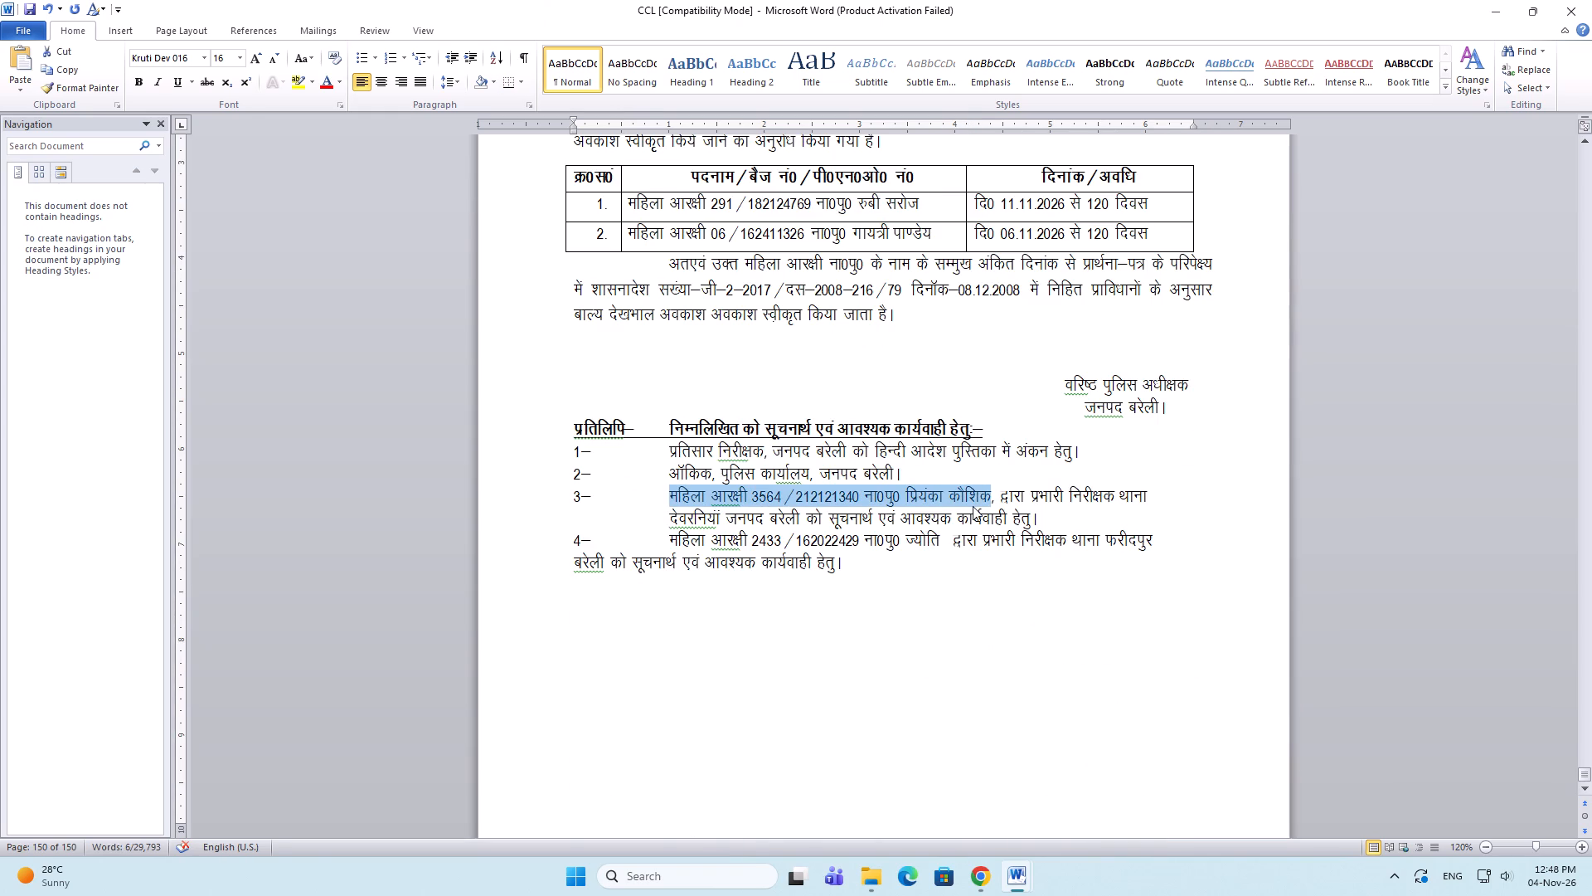
{"action": "key", "text": "ctrl+v"}
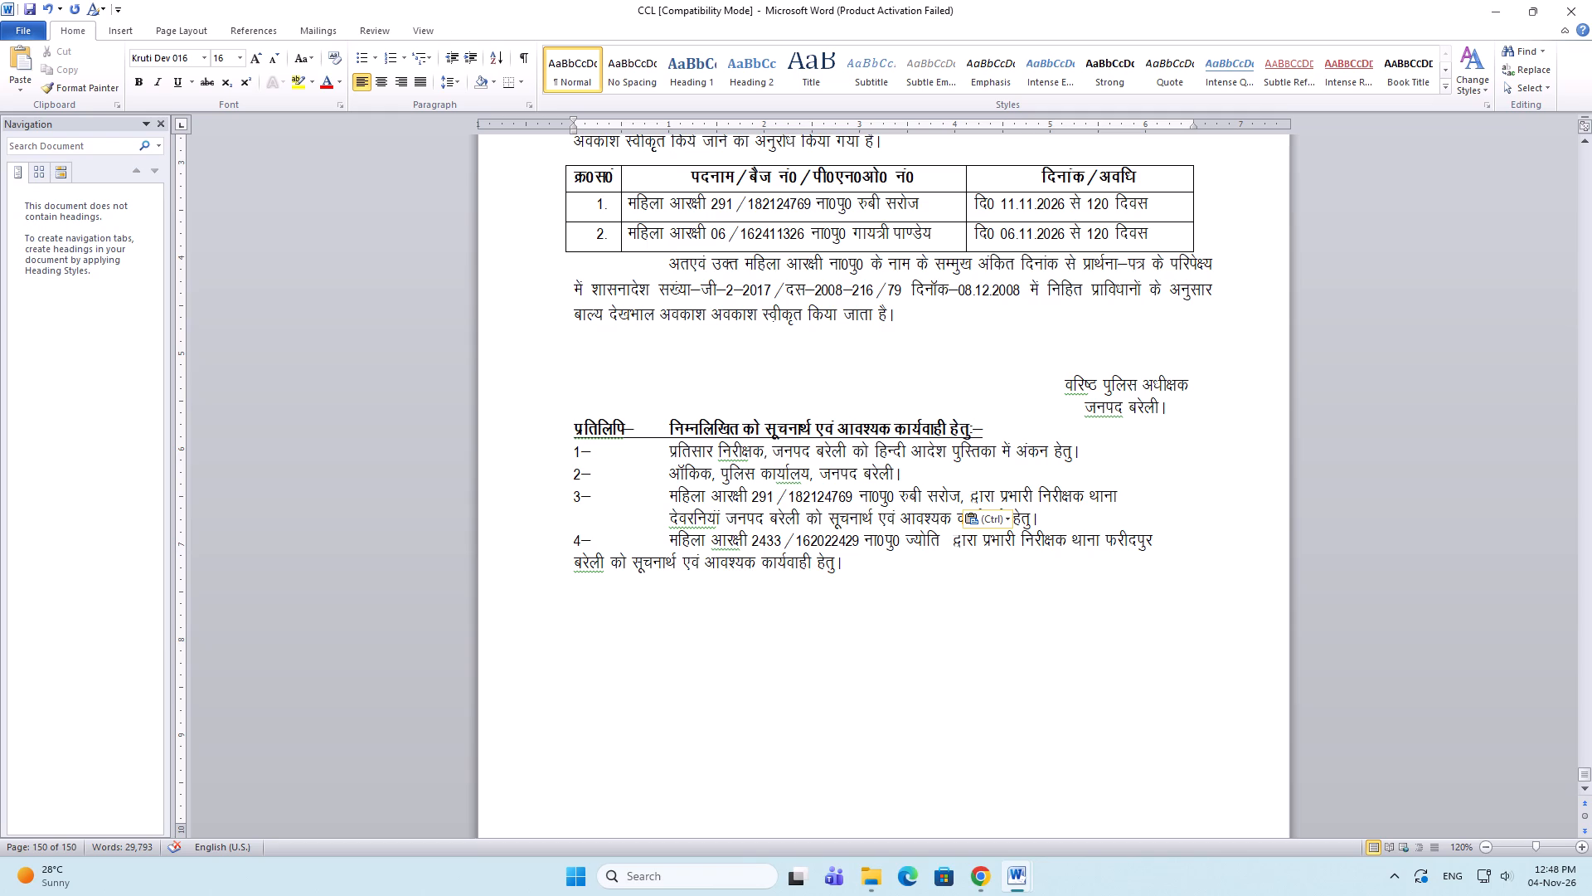
Replace the police station name in item 3 of the distribution list with फरीदपुर followed by a comma.
{"action": "left_click_drag", "start_coordinate": [665, 517], "coordinate": [692, 519]}
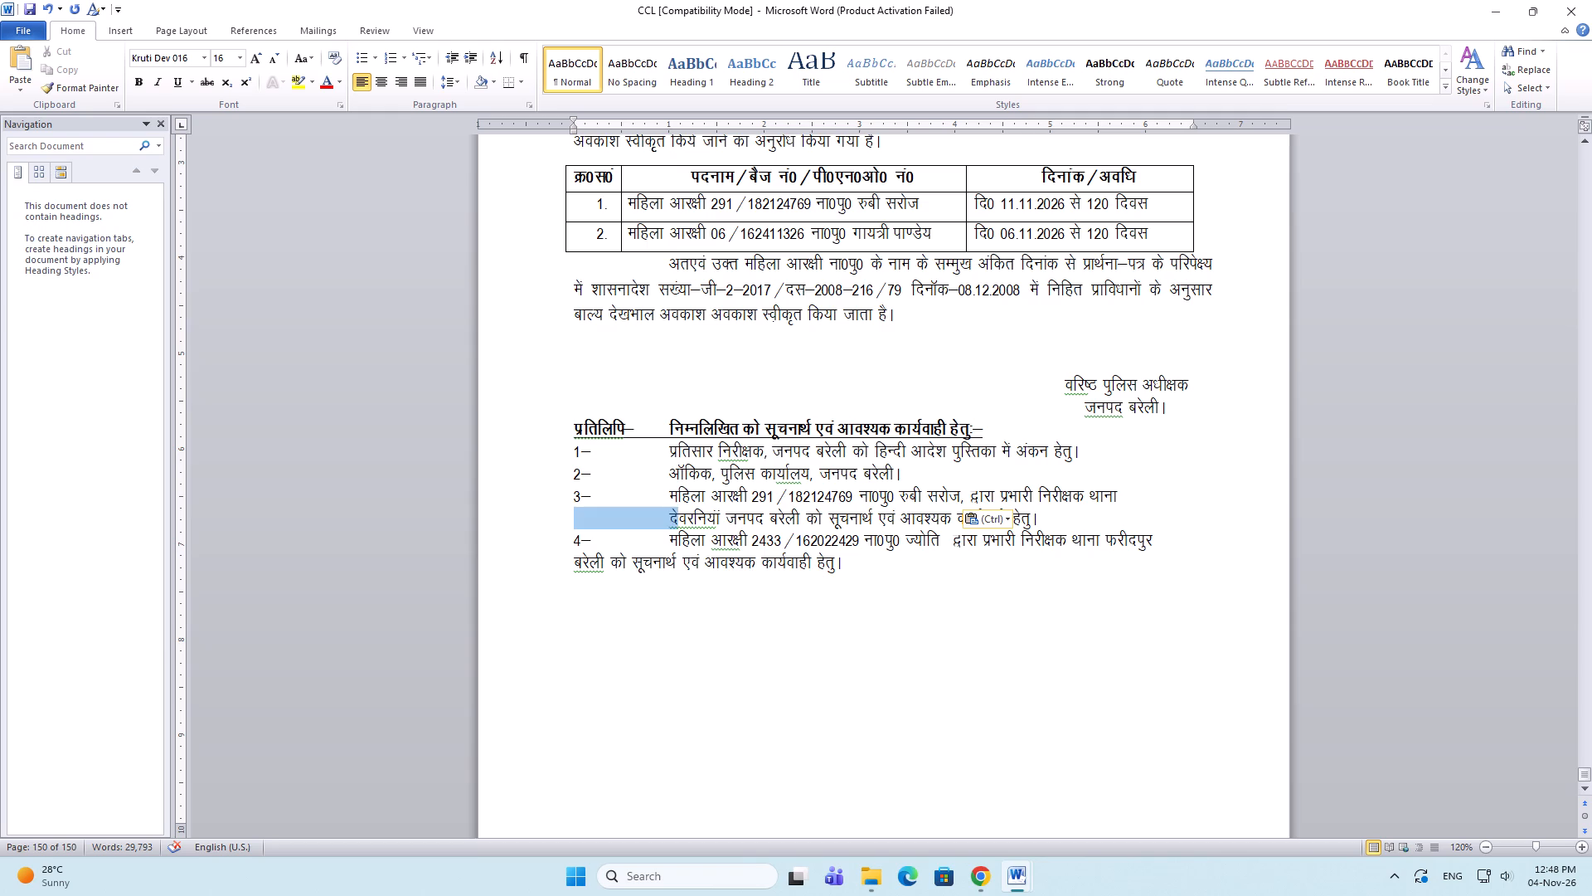
{"action": "left_click_drag", "start_coordinate": [692, 519], "coordinate": [716, 522]}
{"action": "left_click", "coordinate": [716, 522]}
{"action": "left_click", "coordinate": [673, 519]}
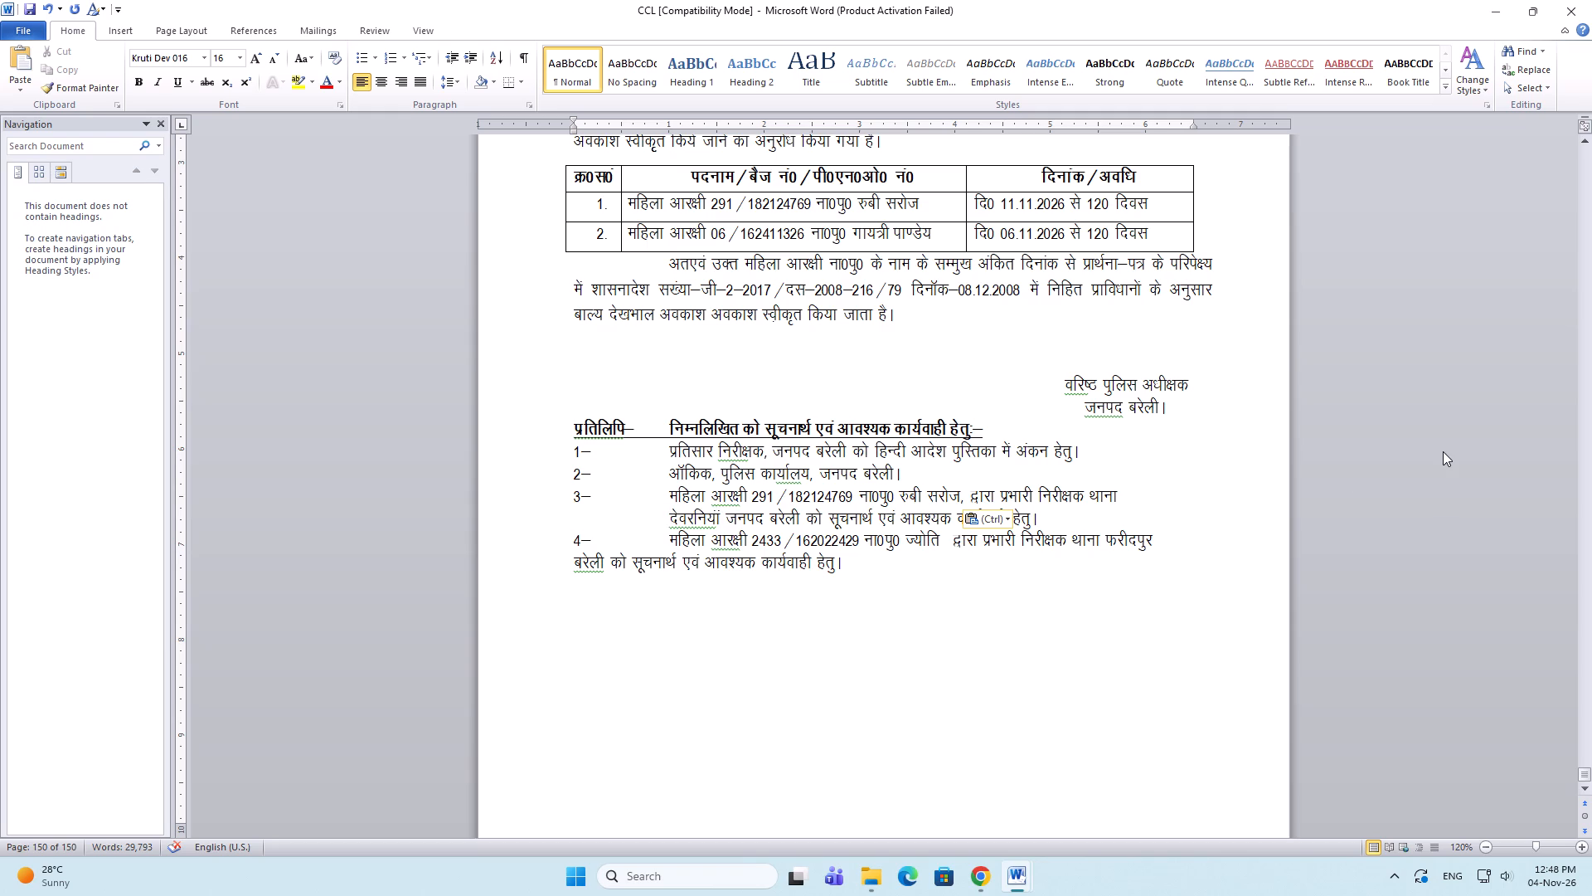
{"action": "key", "text": "Delete"}
{"action": "key", "text": "Delete"}
{"action": "key", "text": "Delete"}
{"action": "key", "text": "Delete"}
{"action": "key", "text": "Delete"}
{"action": "key", "text": "Delete"}
{"action": "key", "text": "Delete"}
{"action": "key", "text": "Delete"}
{"action": "key", "text": "Delete"}
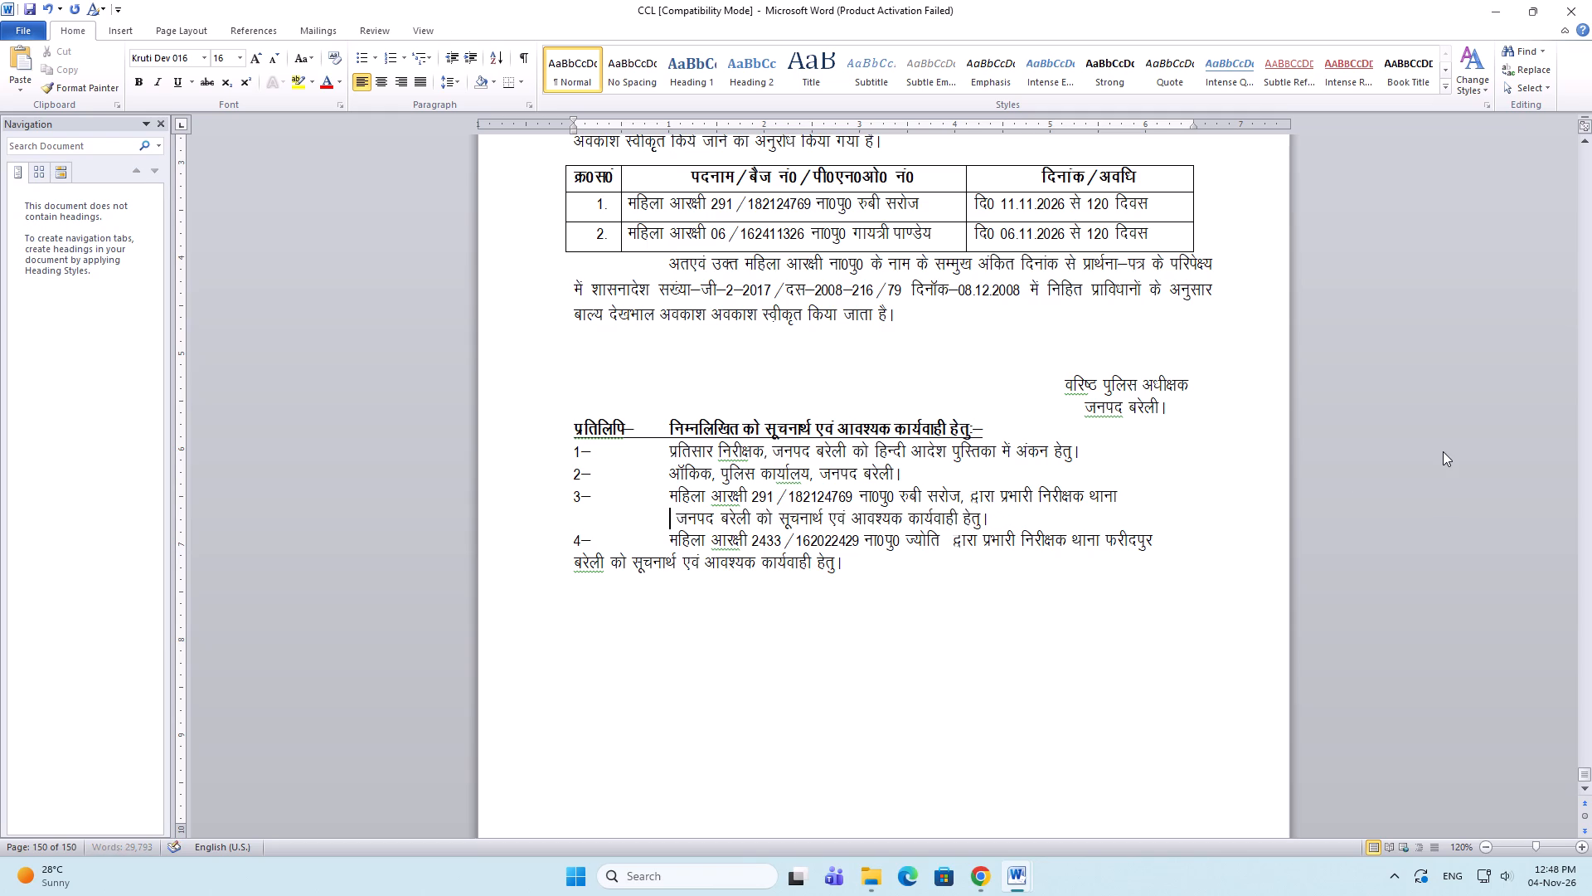
{"action": "key", "text": "Delete"}
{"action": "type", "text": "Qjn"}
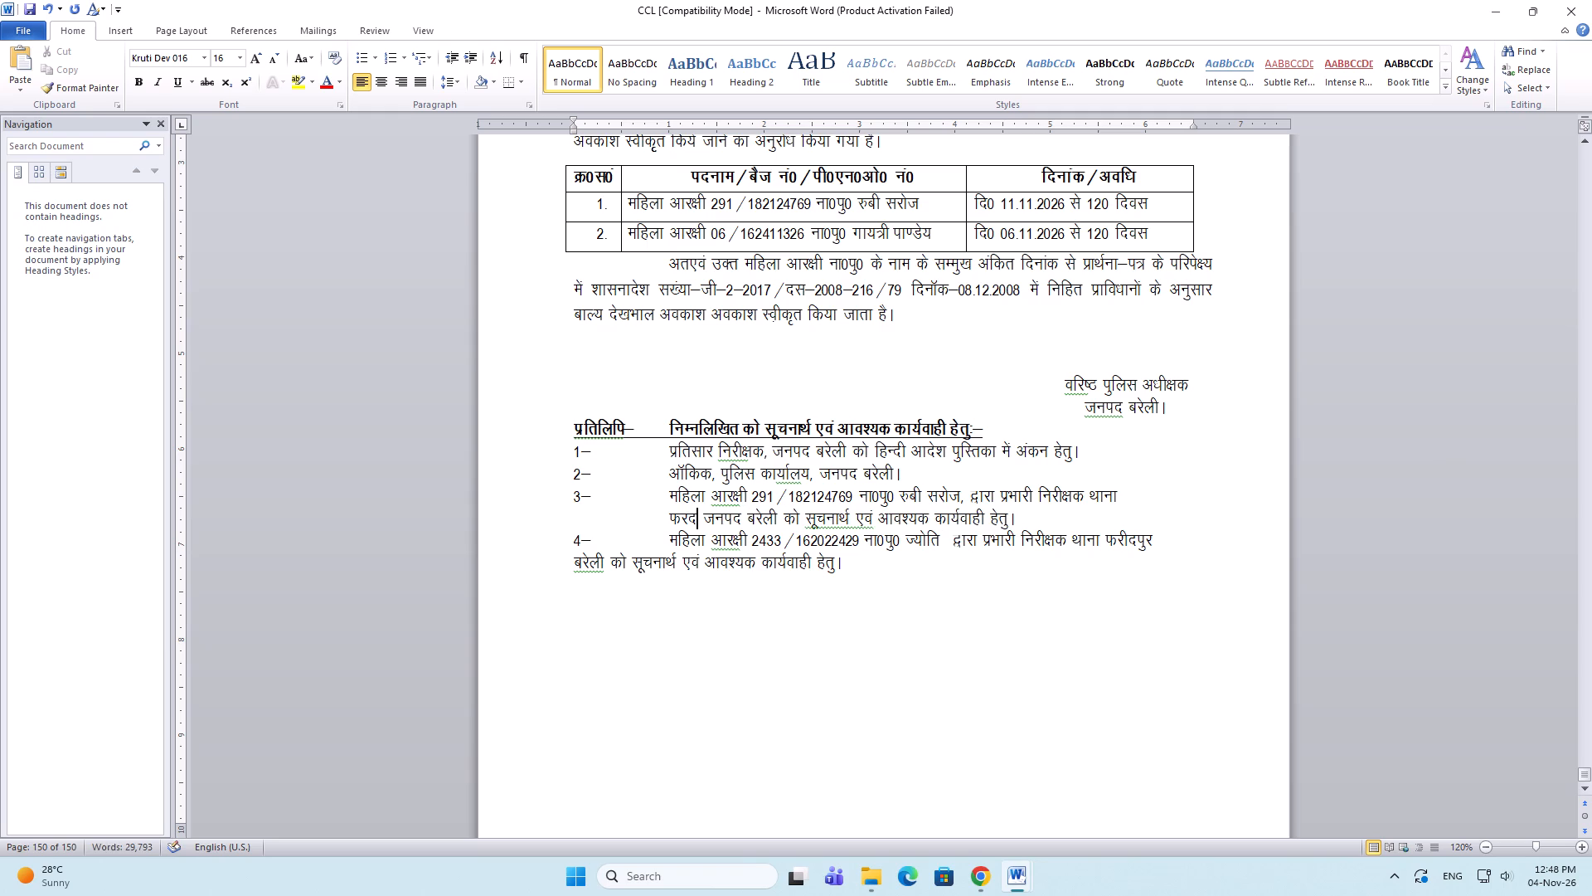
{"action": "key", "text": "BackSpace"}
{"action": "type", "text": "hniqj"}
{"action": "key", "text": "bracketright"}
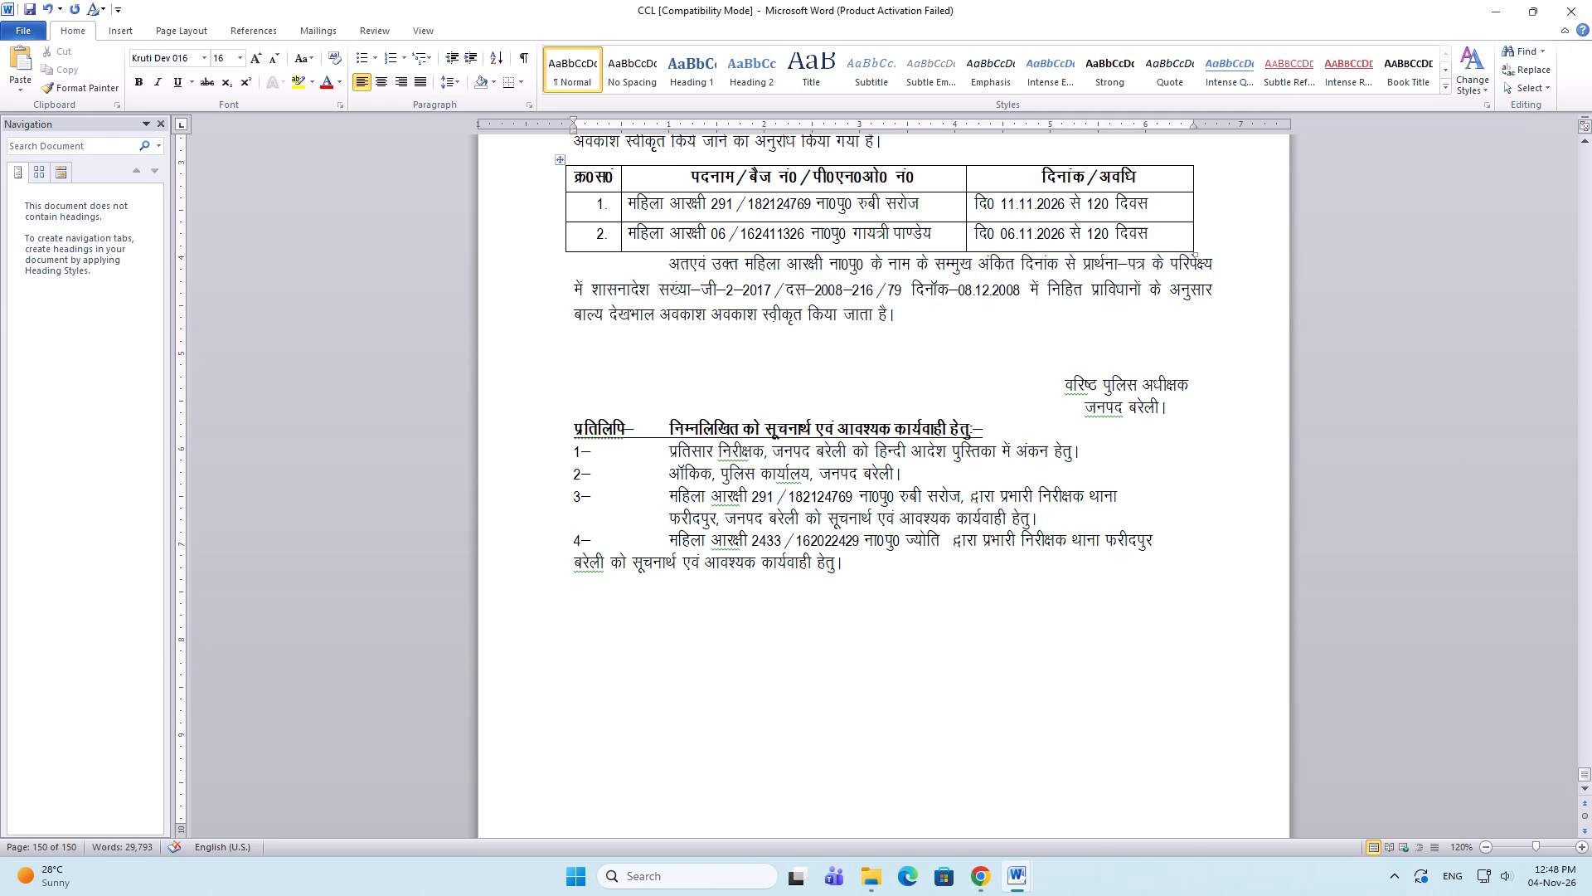
Copy the employee's details from table row 2 over the old employee's details in item 4 of the distribution list.
{"action": "left_click_drag", "start_coordinate": [635, 227], "coordinate": [863, 226]}
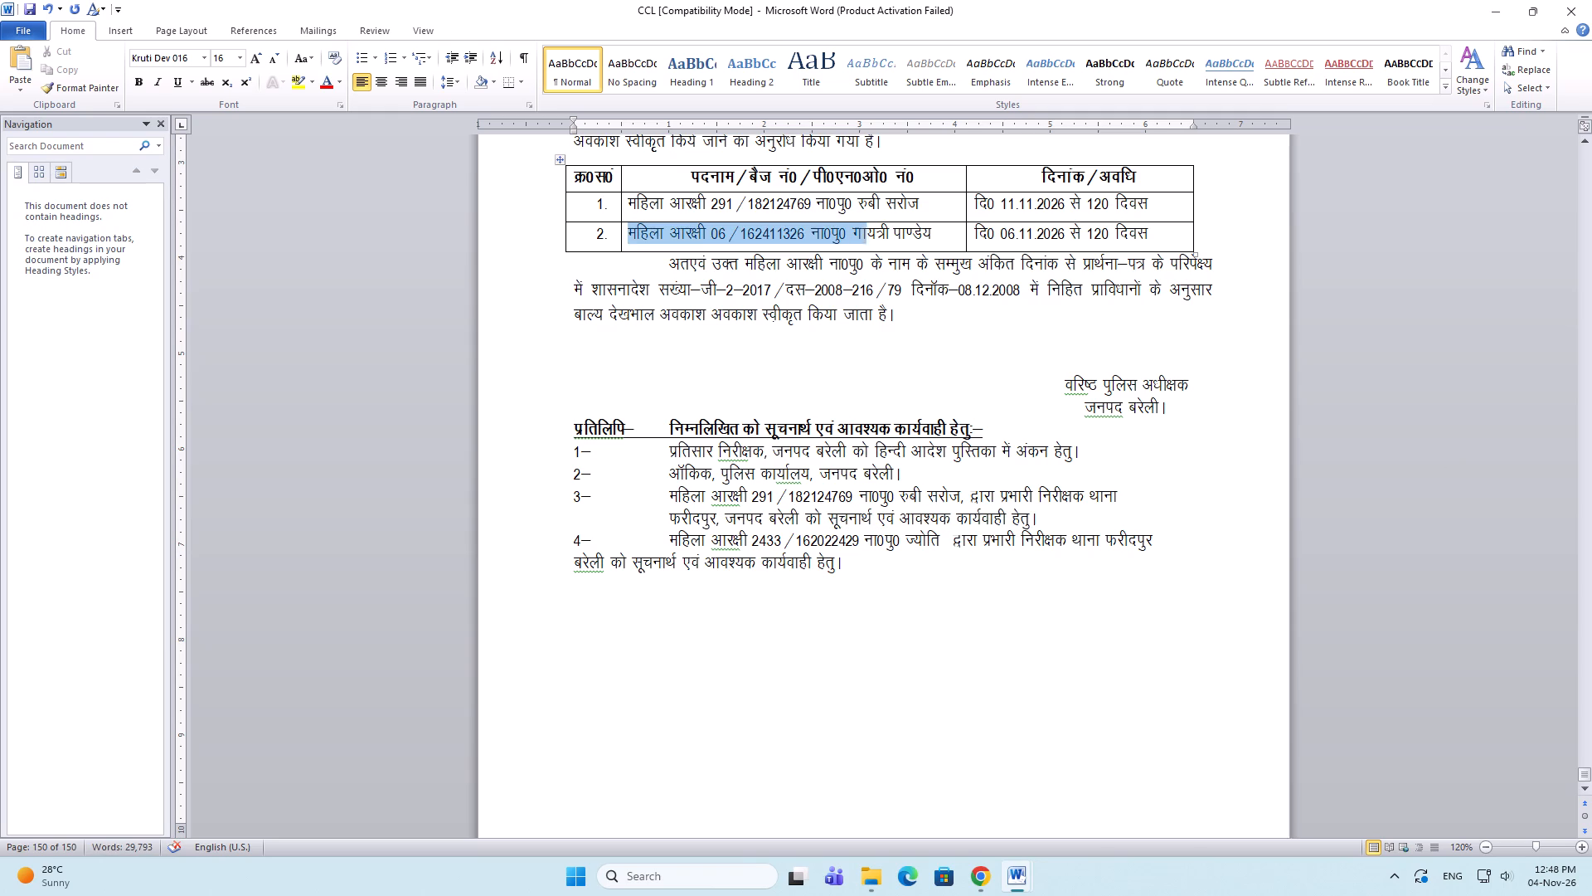
{"action": "left_click_drag", "start_coordinate": [863, 226], "coordinate": [938, 223]}
{"action": "key", "text": "ctrl+c"}
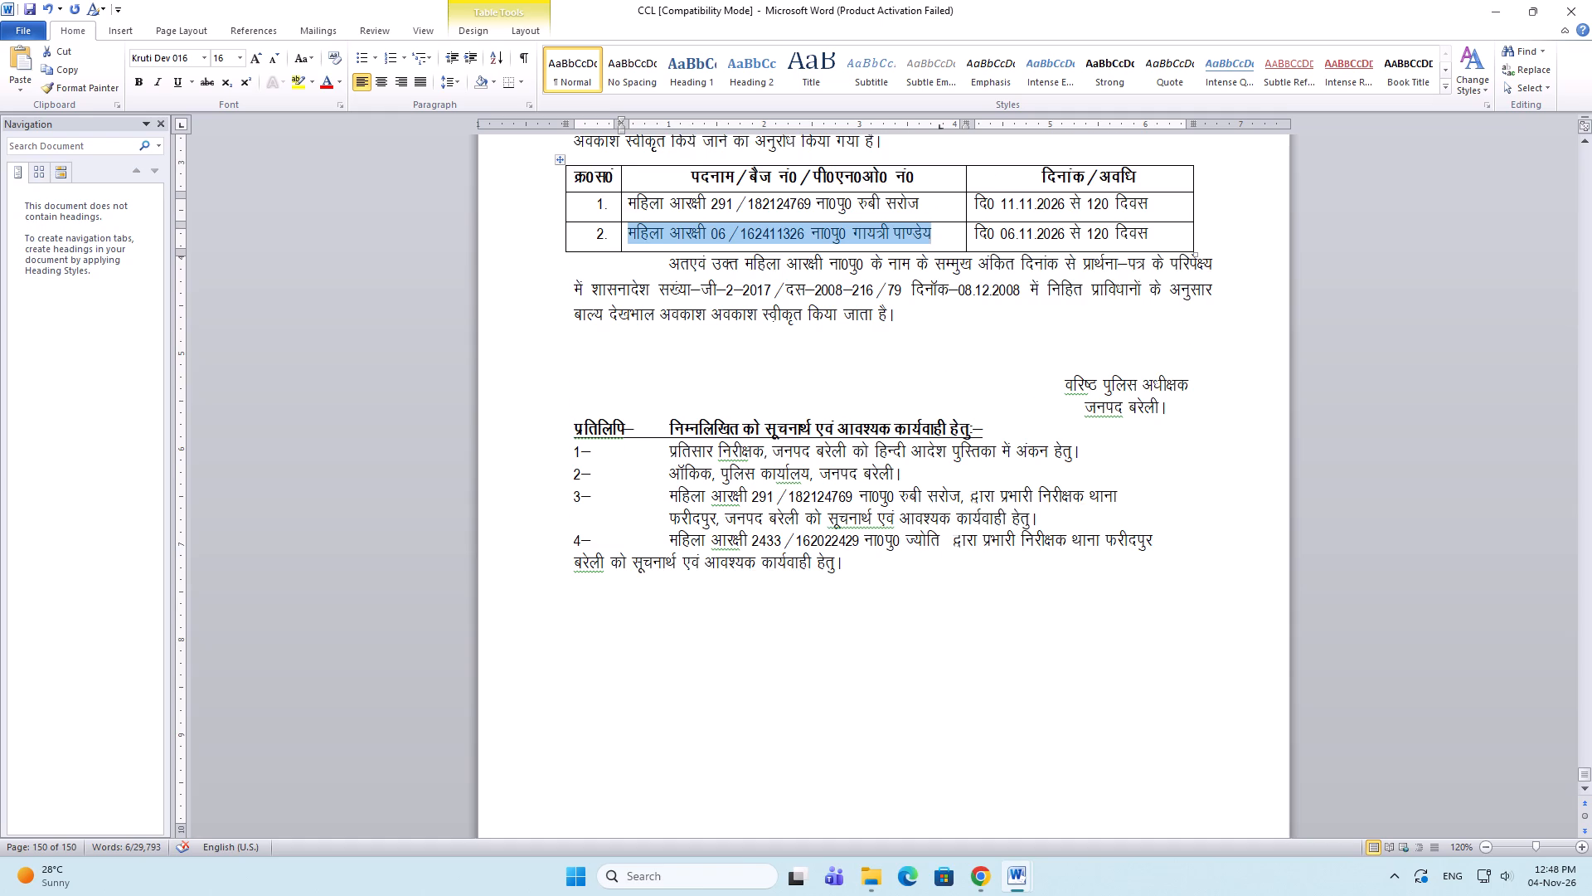
{"action": "scroll", "coordinate": [857, 297], "scroll_direction": "down", "scroll_amount": 4}
{"action": "left_click_drag", "start_coordinate": [670, 470], "coordinate": [911, 470]}
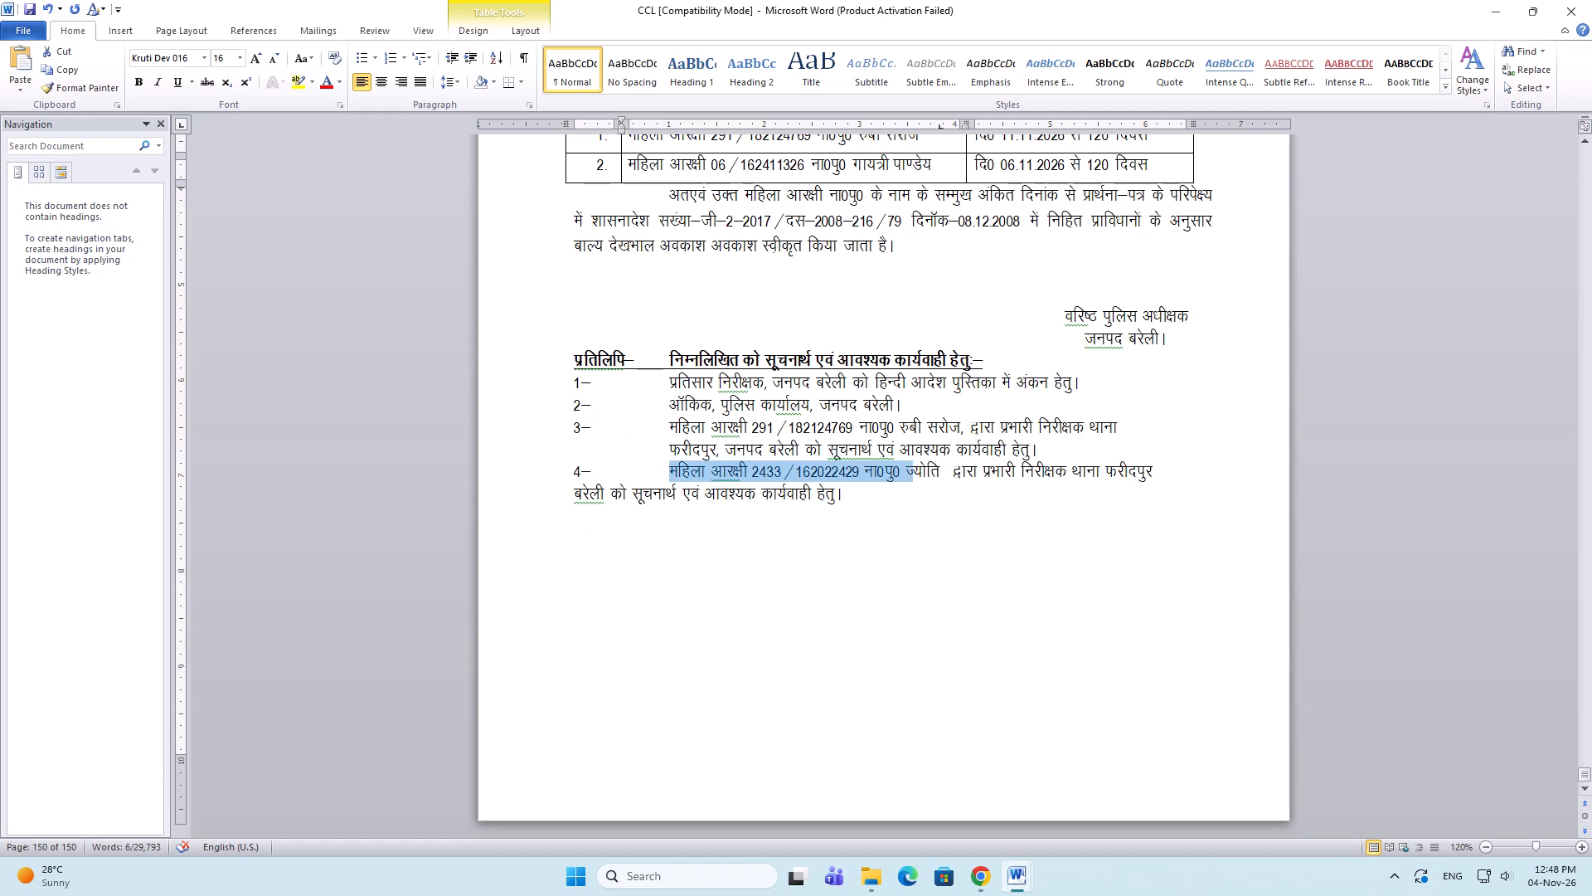
{"action": "left_click_drag", "start_coordinate": [911, 470], "coordinate": [937, 476]}
{"action": "key", "text": "ctrl+v"}
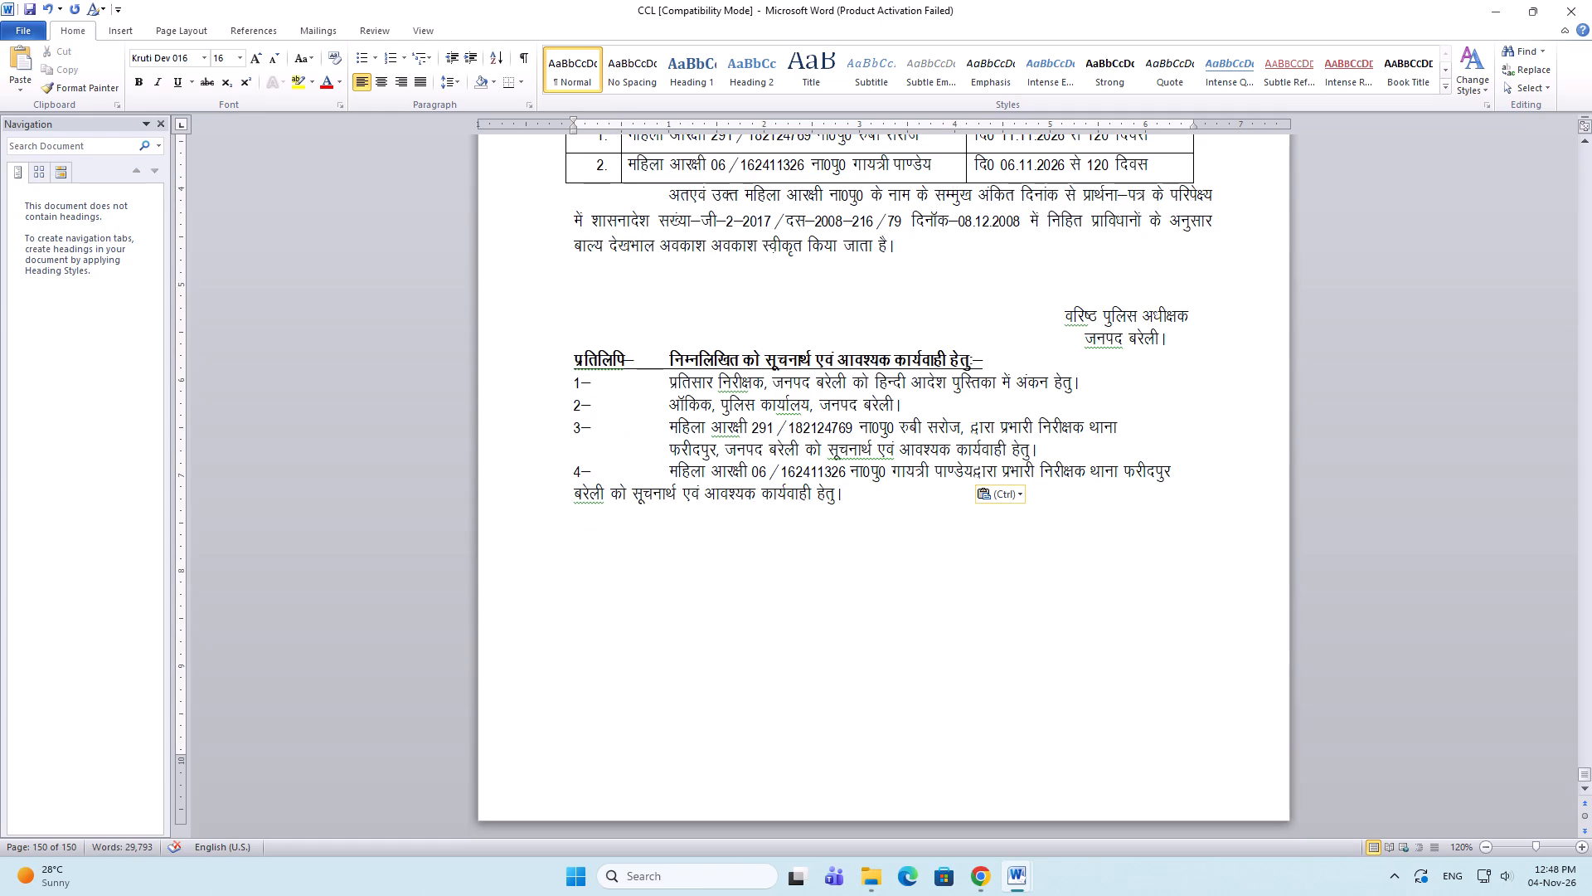
In item 4 of the distribution list, add a comma after the employee's details and change the police station name to सुभाषनगर.
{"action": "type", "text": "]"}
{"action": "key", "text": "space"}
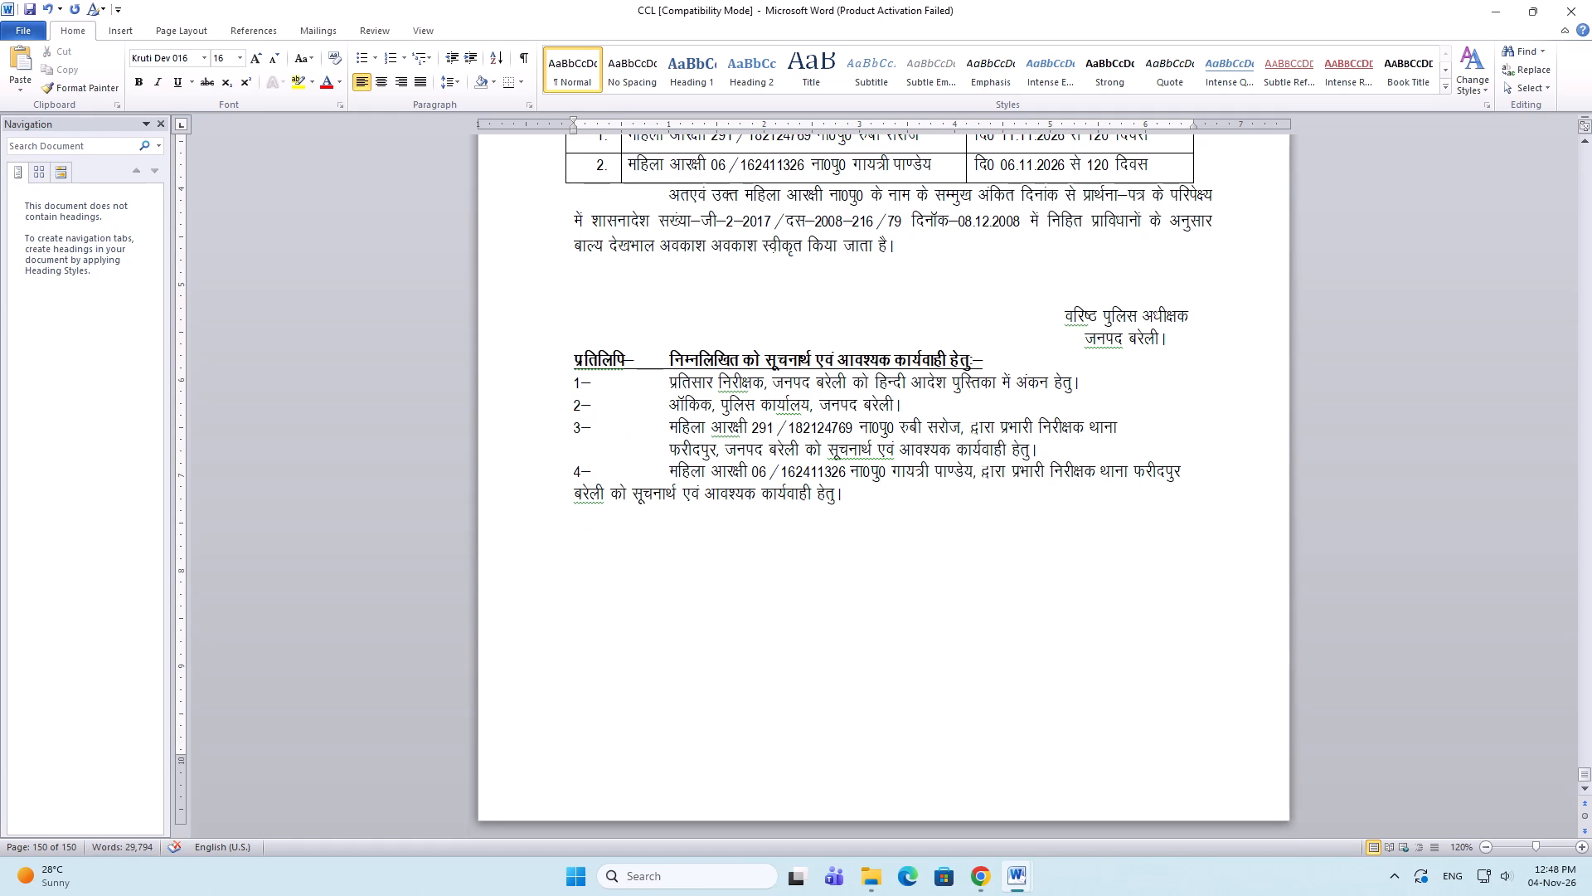
{"action": "left_click_drag", "start_coordinate": [1137, 465], "coordinate": [1181, 470]}
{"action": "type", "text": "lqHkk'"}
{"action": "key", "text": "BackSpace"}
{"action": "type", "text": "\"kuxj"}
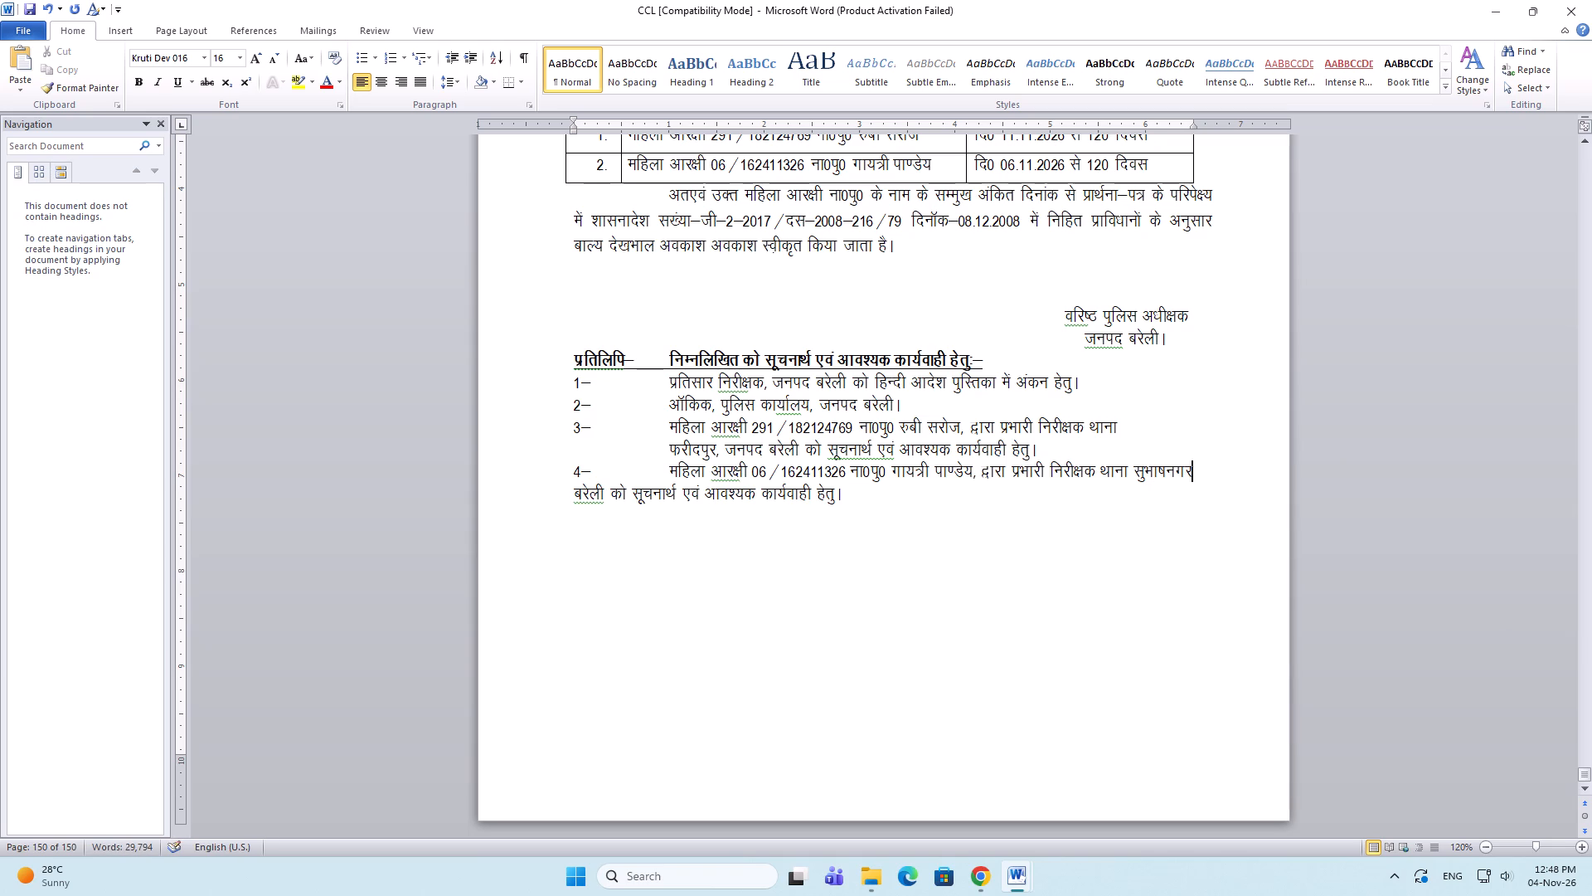
Break item 4 before बरेली and indent the second line so it aligns with the item text above.
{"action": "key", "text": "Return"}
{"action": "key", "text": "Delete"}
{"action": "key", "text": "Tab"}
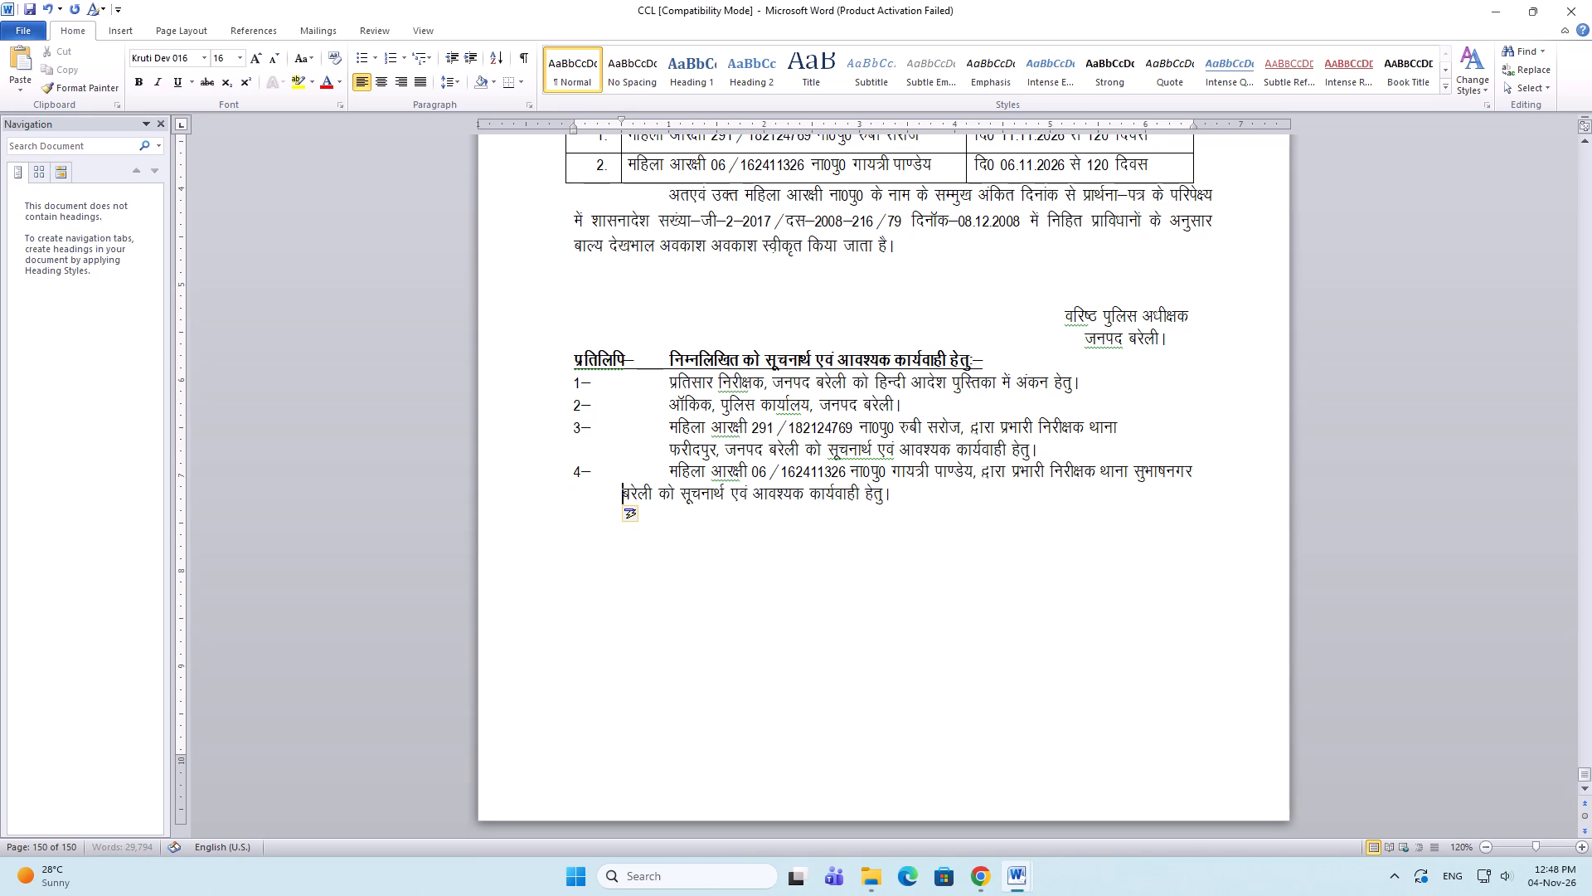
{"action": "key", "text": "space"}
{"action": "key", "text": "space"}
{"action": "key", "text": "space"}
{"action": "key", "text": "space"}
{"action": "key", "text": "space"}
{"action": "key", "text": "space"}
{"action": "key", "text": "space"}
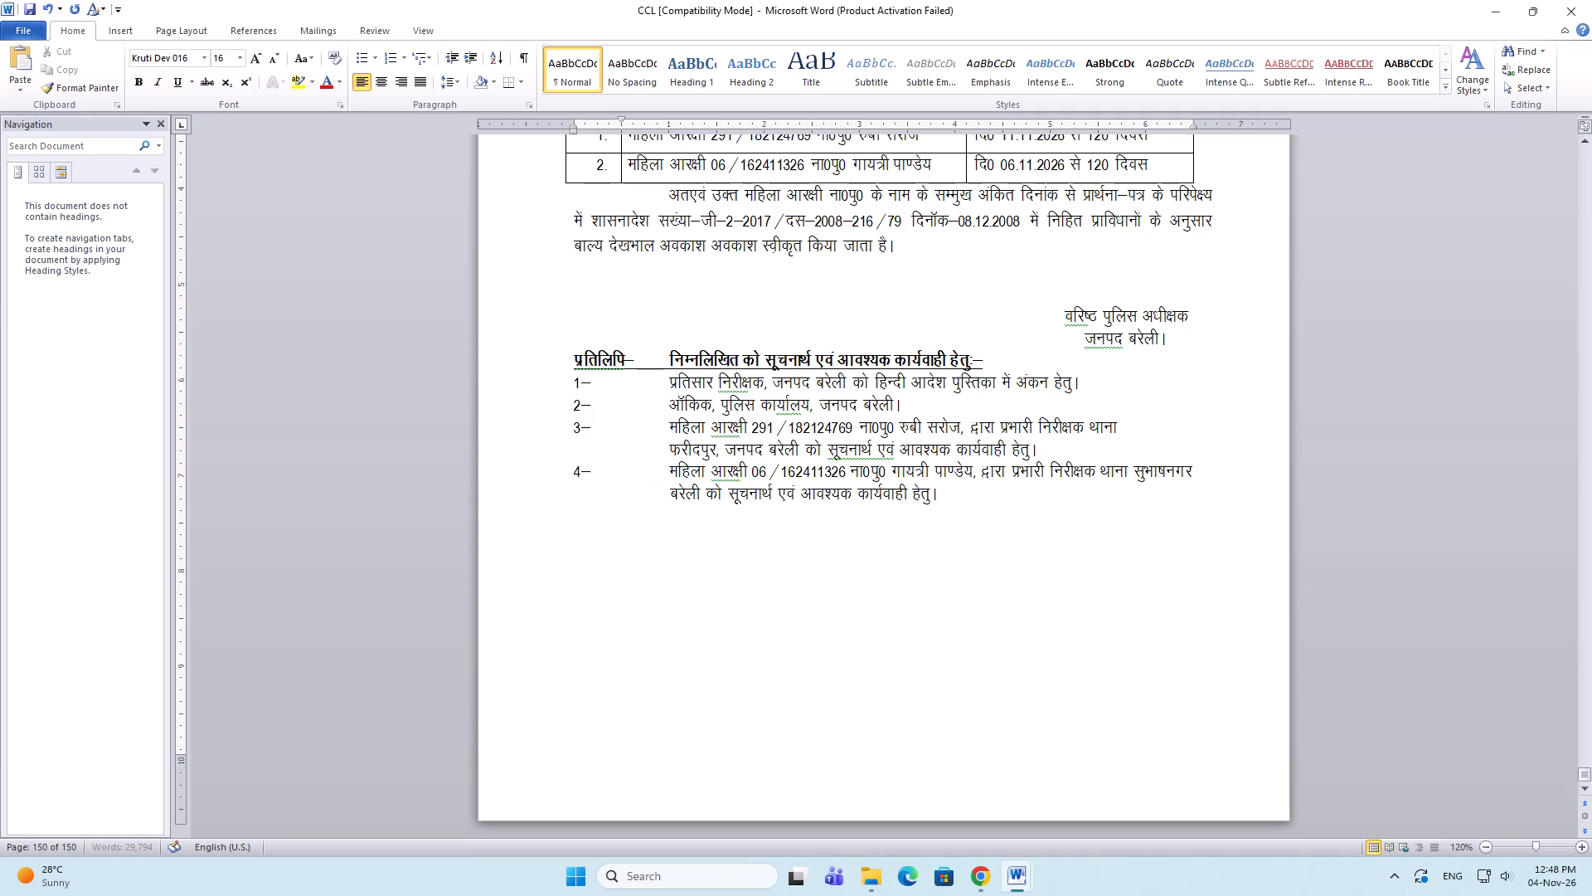
Print only the current page with the new order, one copy, on the Brother DCP-B7535DW series printer.
{"action": "left_click", "coordinate": [721, 471]}
{"action": "scroll", "coordinate": [778, 437], "scroll_direction": "up", "scroll_amount": 7}
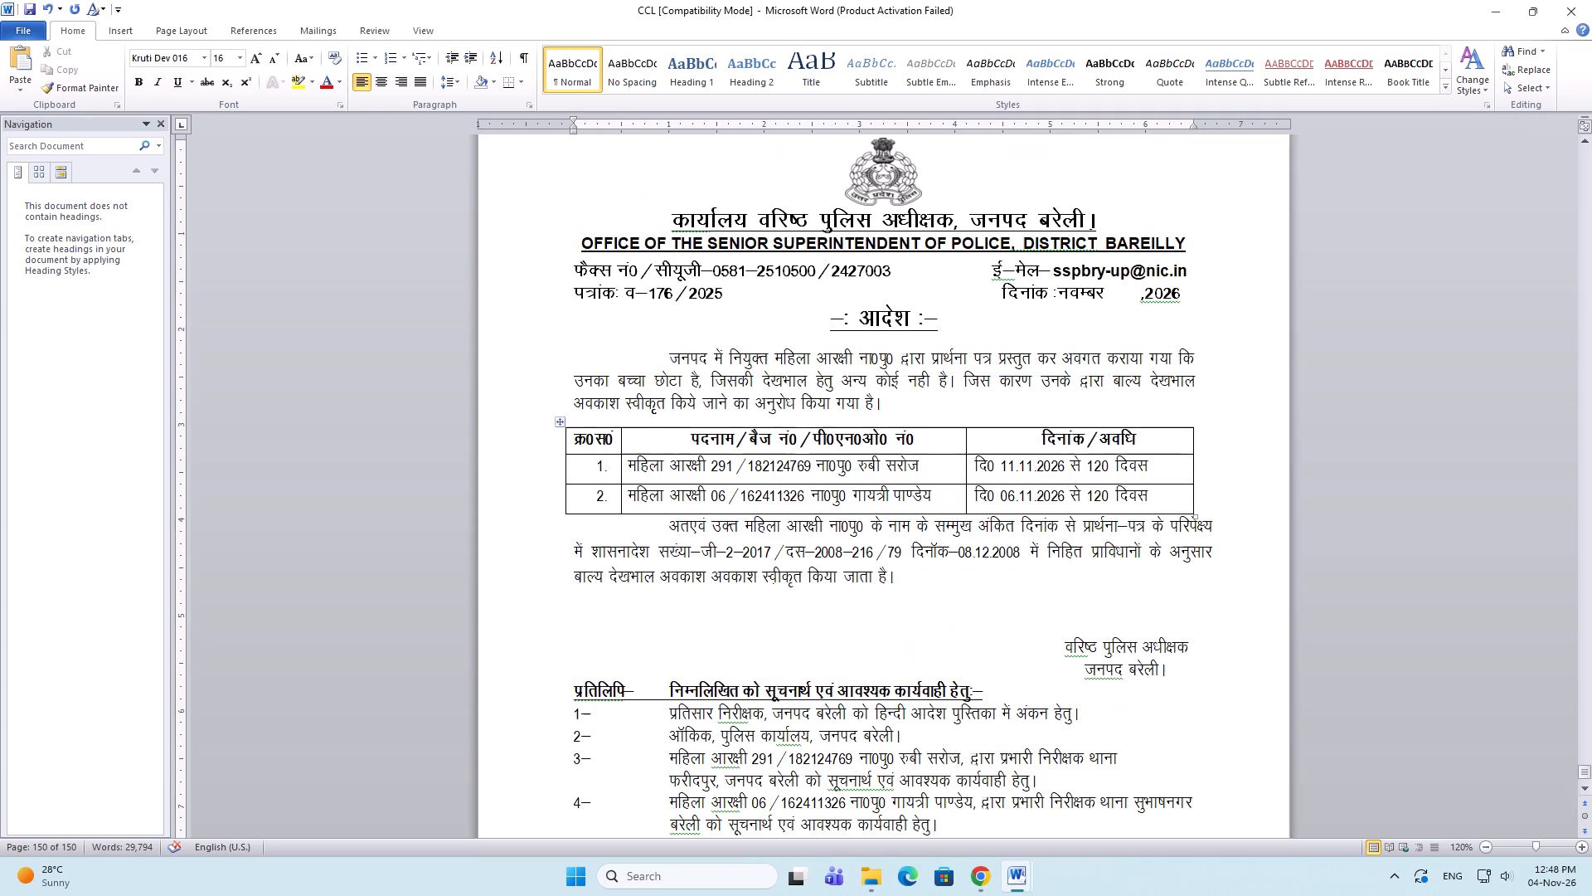
{"action": "left_click", "coordinate": [810, 334]}
{"action": "key", "text": "ctrl+p"}
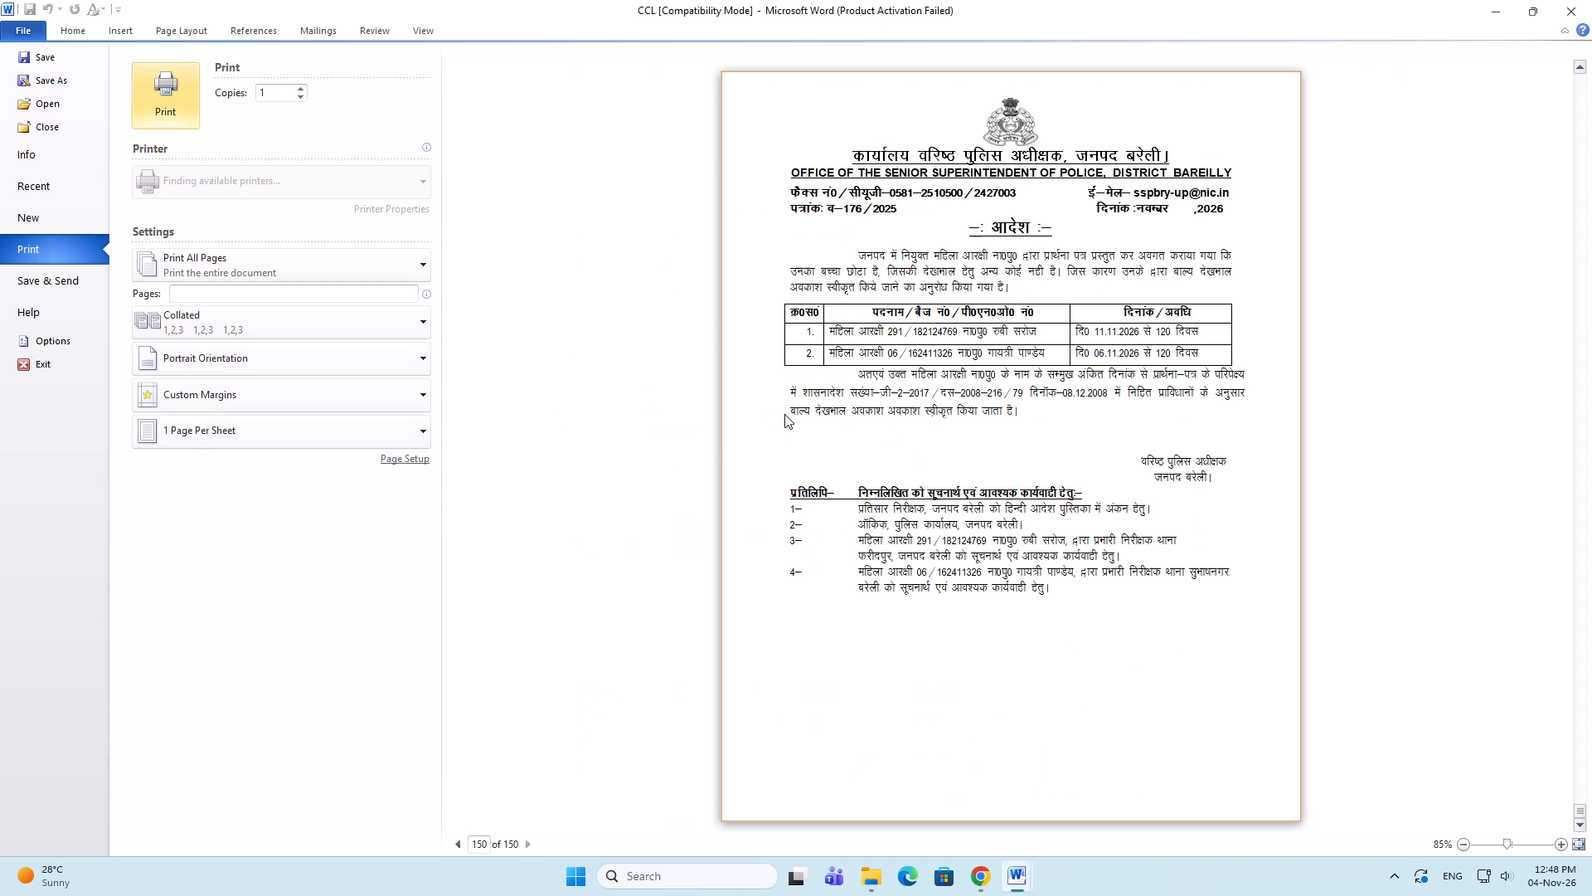
{"action": "left_click", "coordinate": [206, 268]}
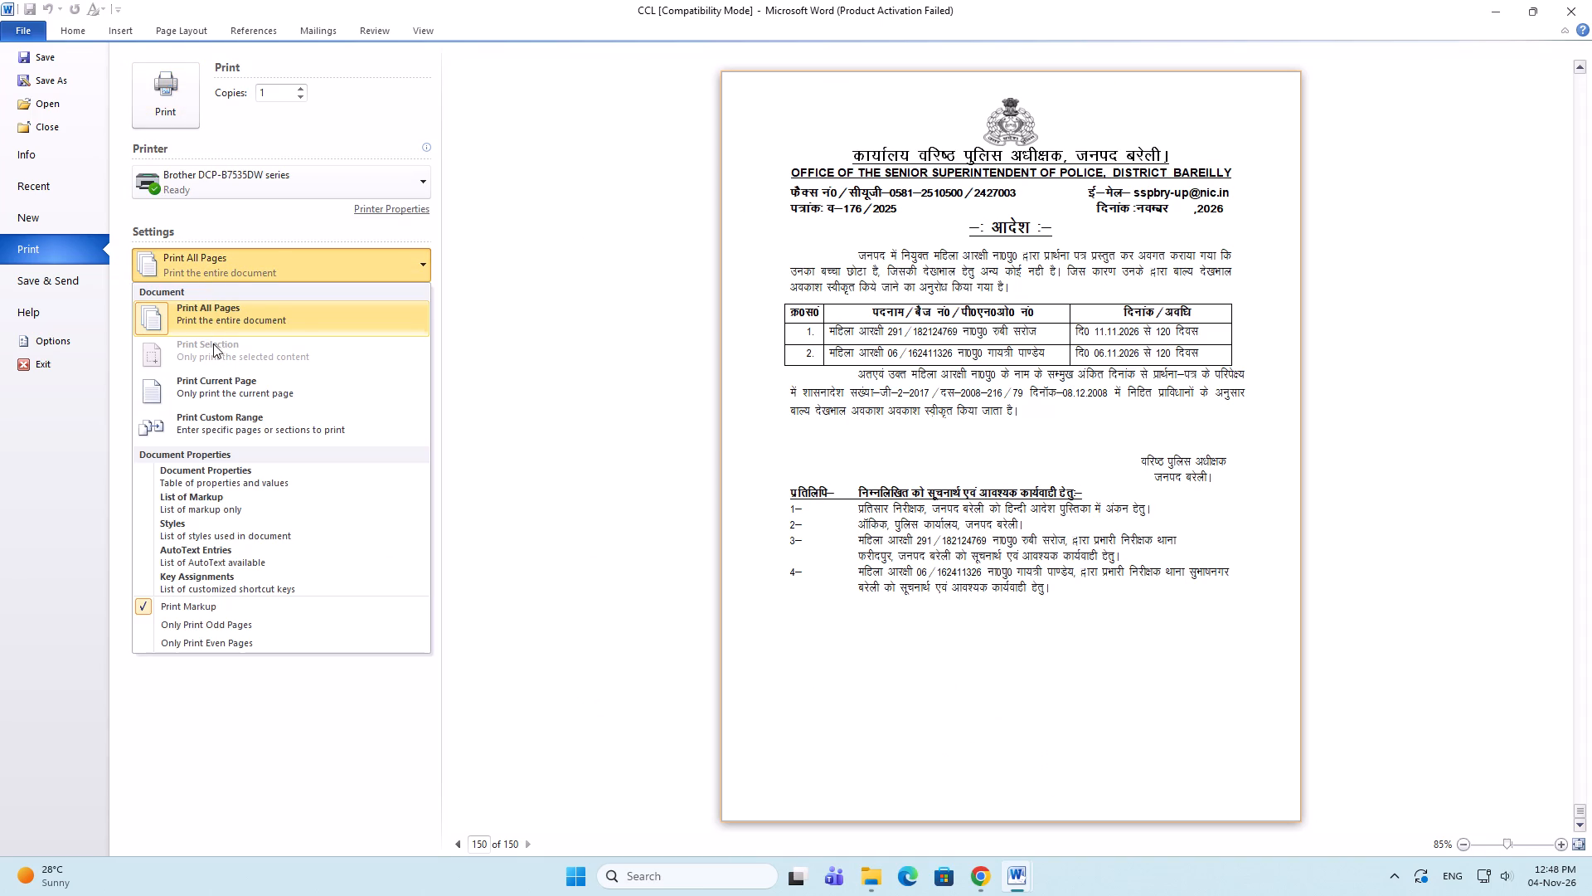
{"action": "left_click", "coordinate": [227, 383]}
{"action": "left_click", "coordinate": [173, 110]}
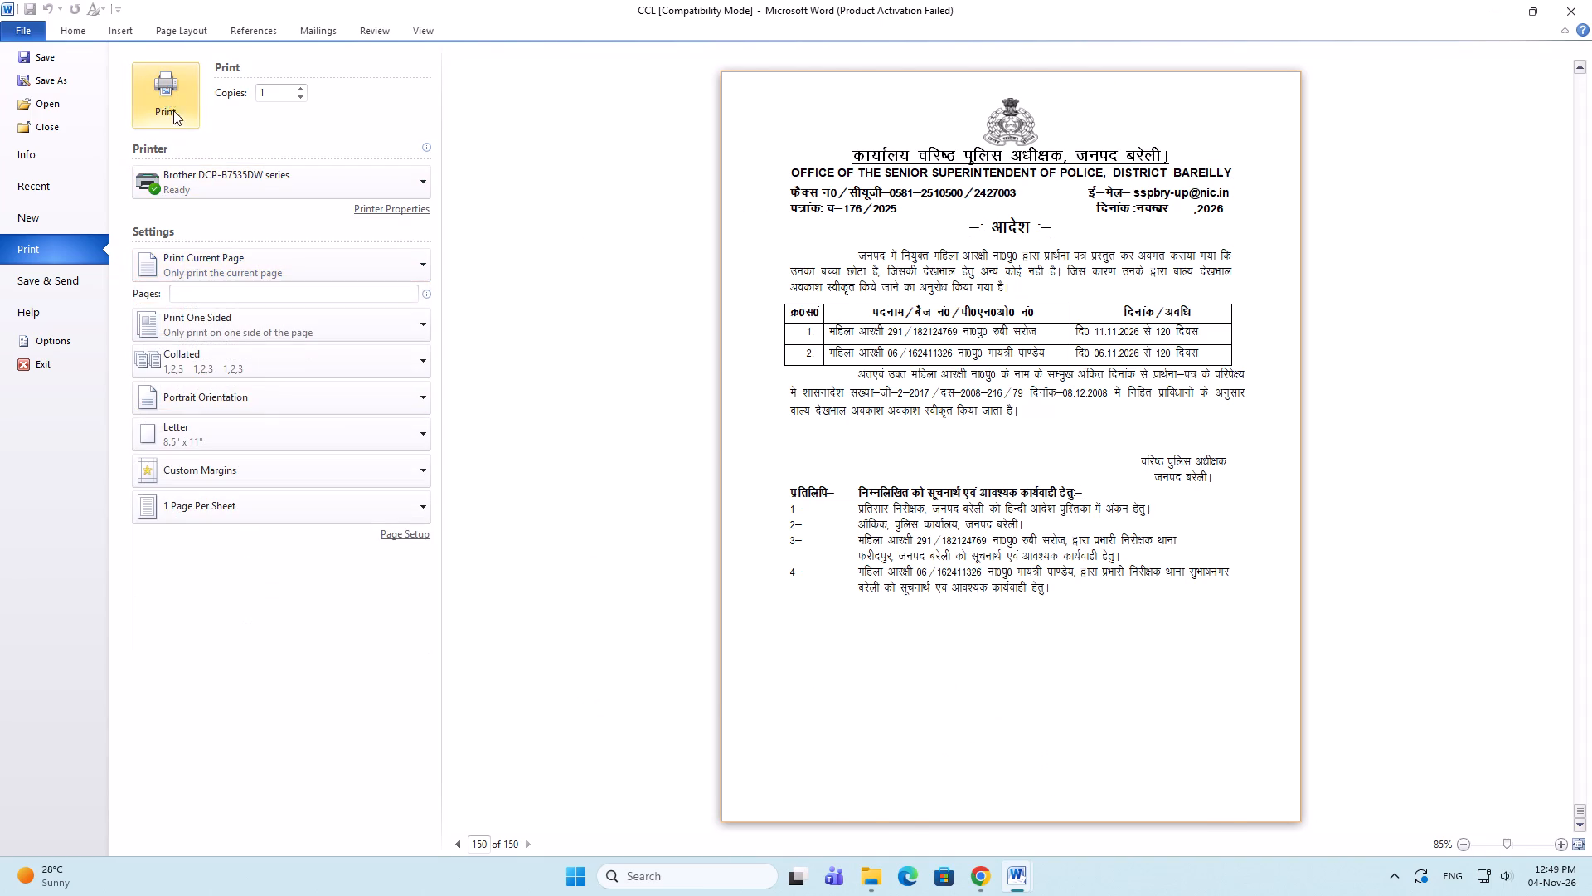
Save the CCL document.
{"action": "key", "text": "ctrl+s"}
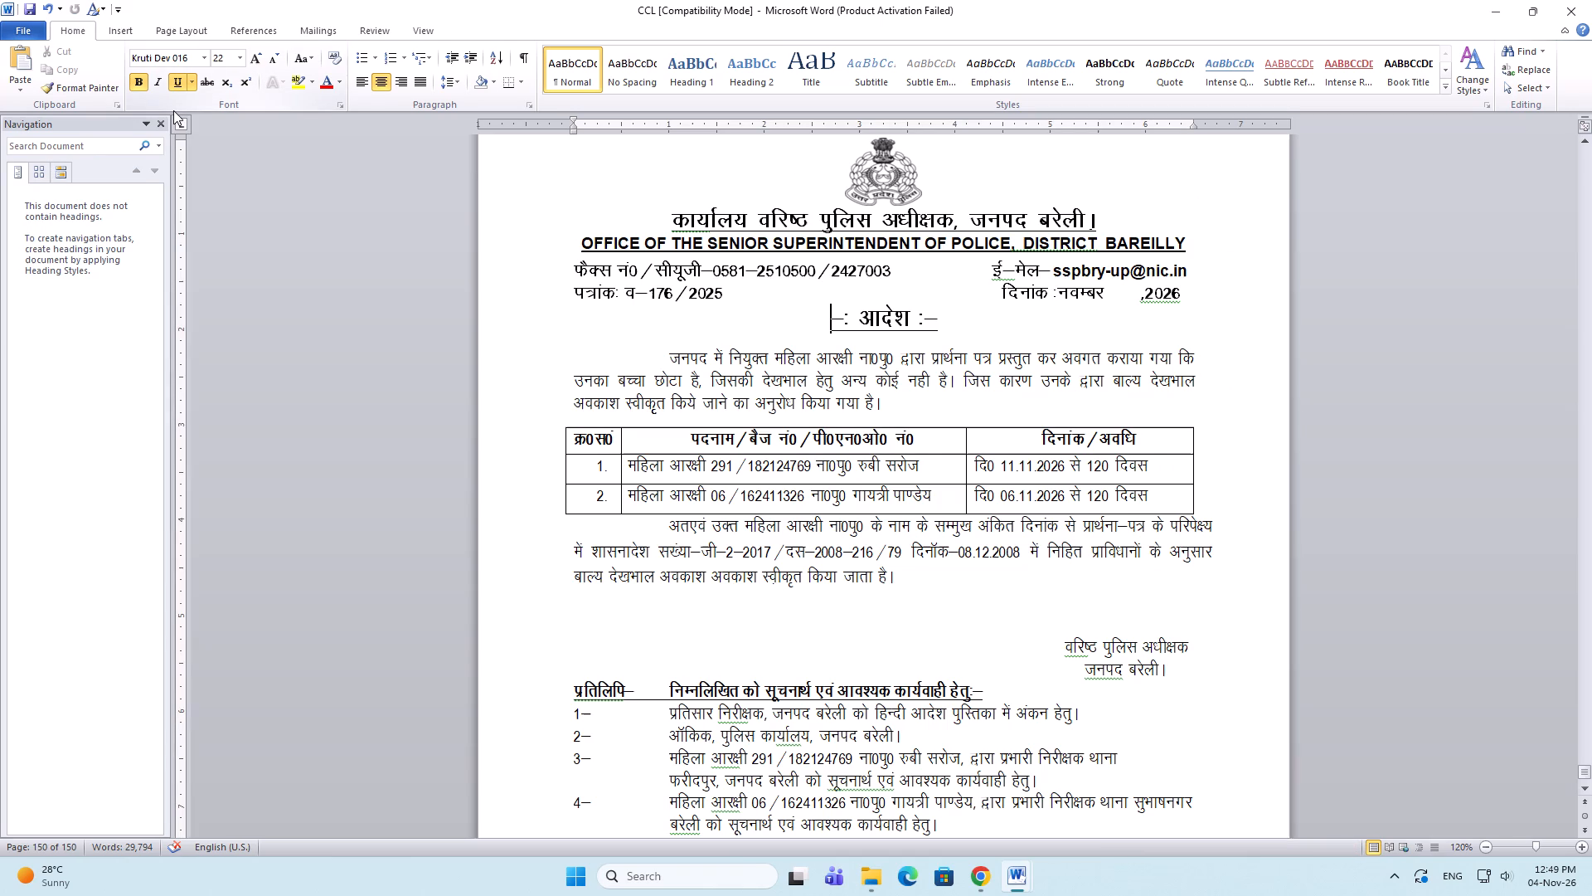
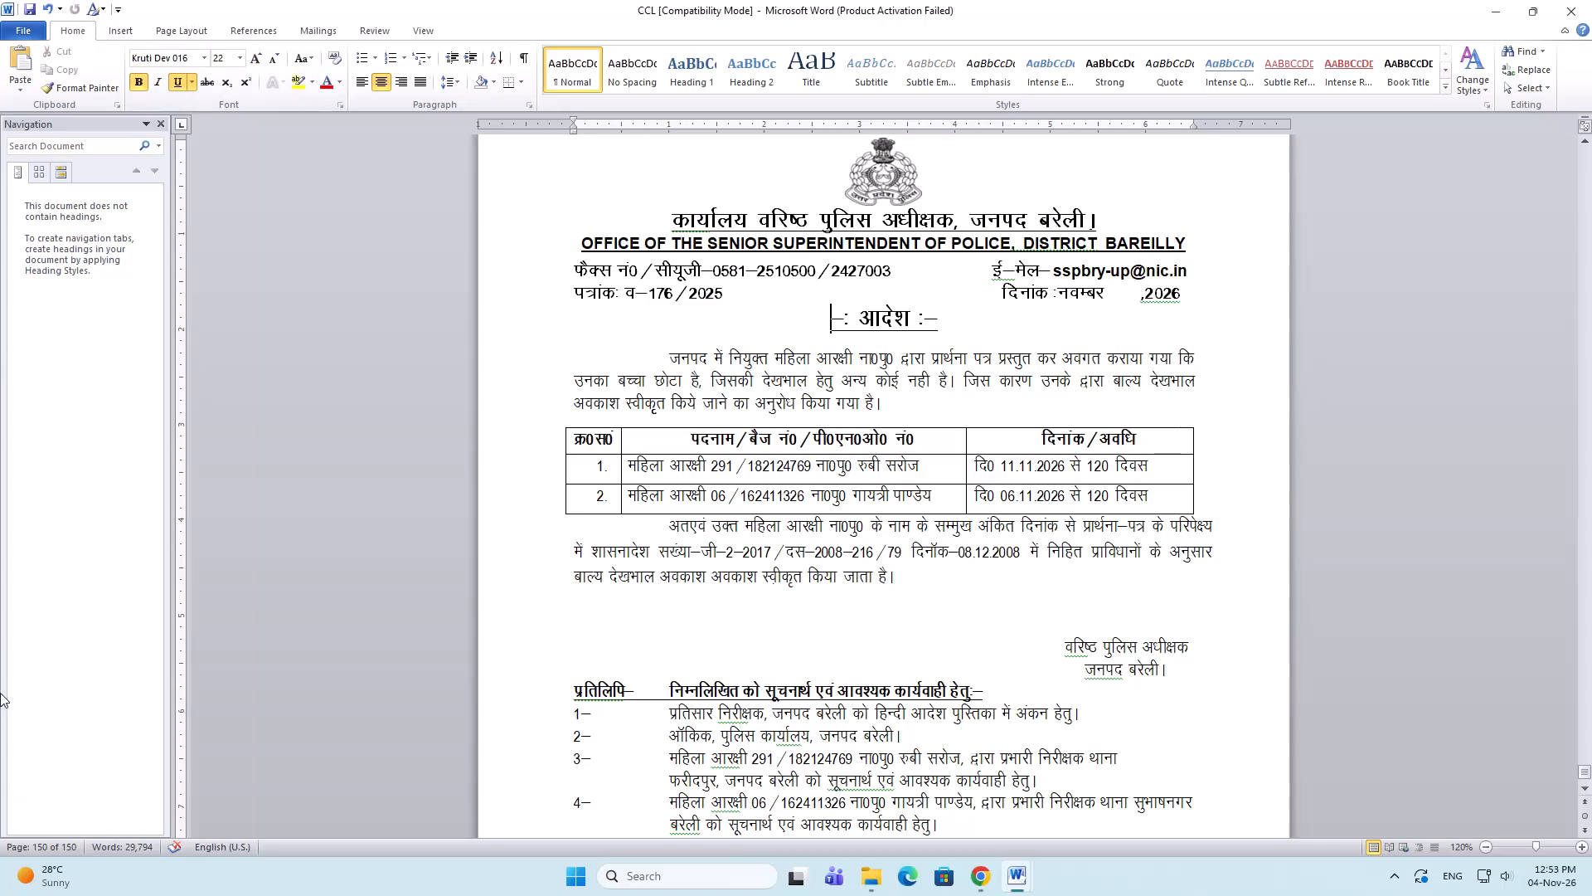
Send the CCL document with the new child care leave order to the printer again.
{"action": "left_click", "coordinate": [911, 516]}
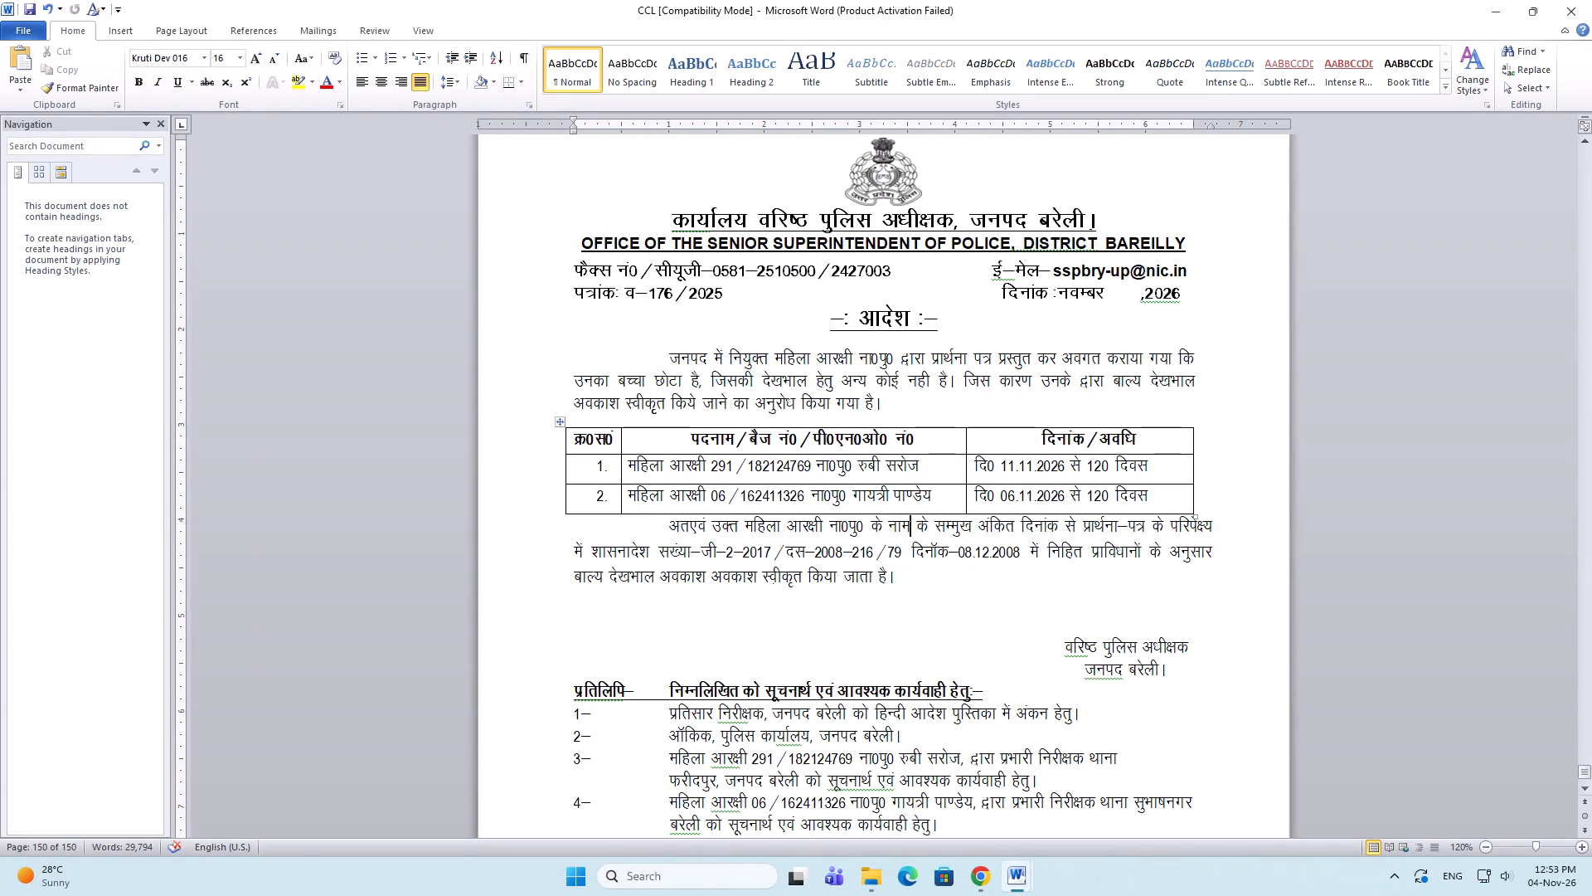
{"action": "key", "text": "ctrl+p"}
{"action": "left_click", "coordinate": [156, 126]}
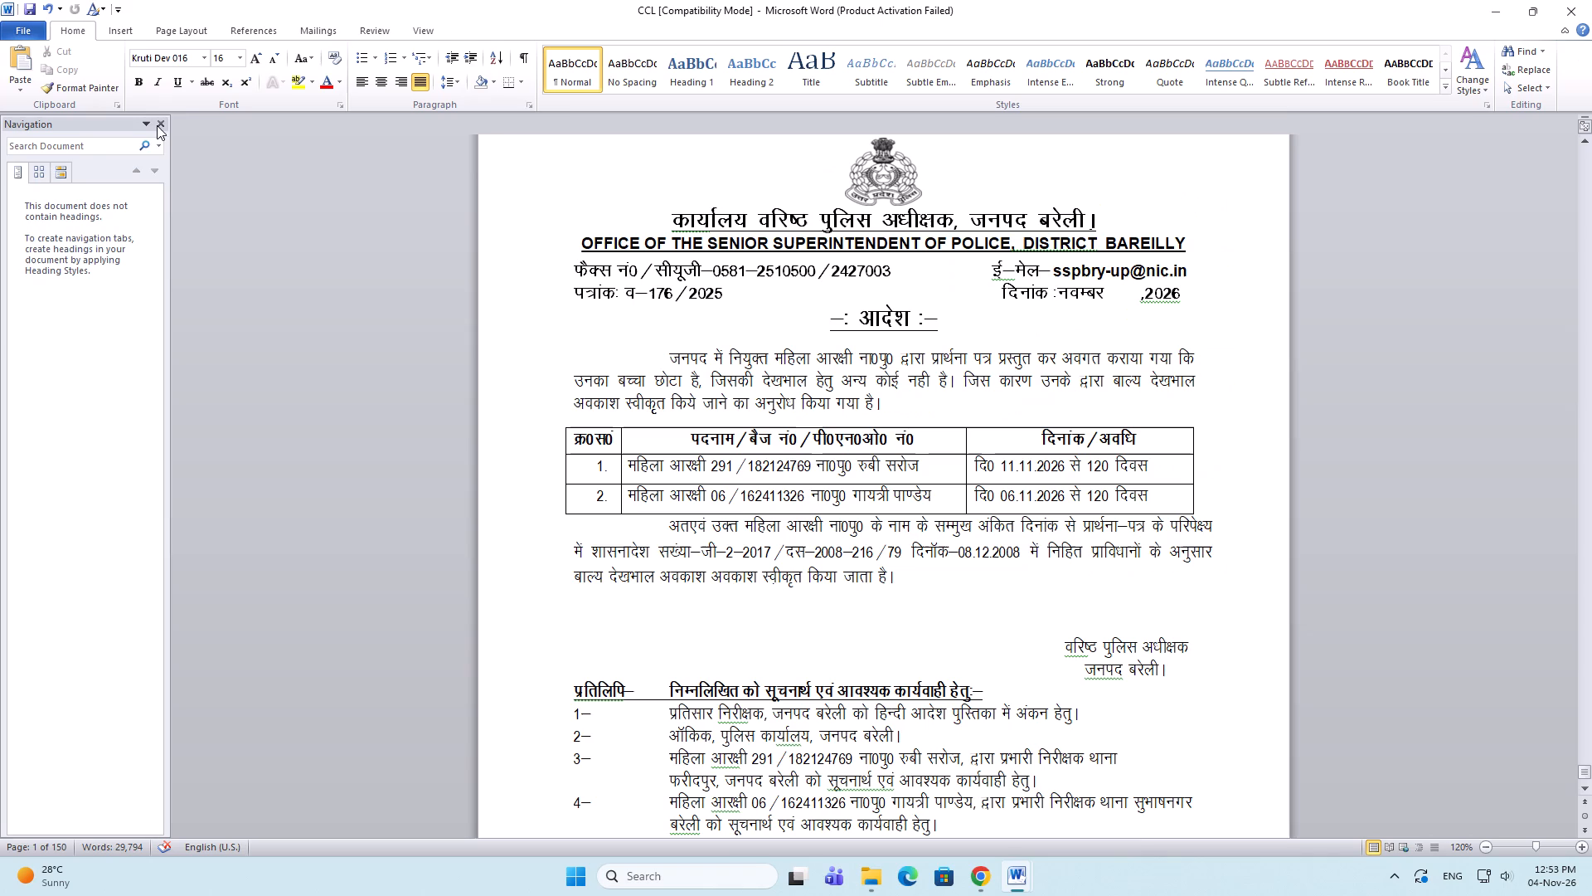
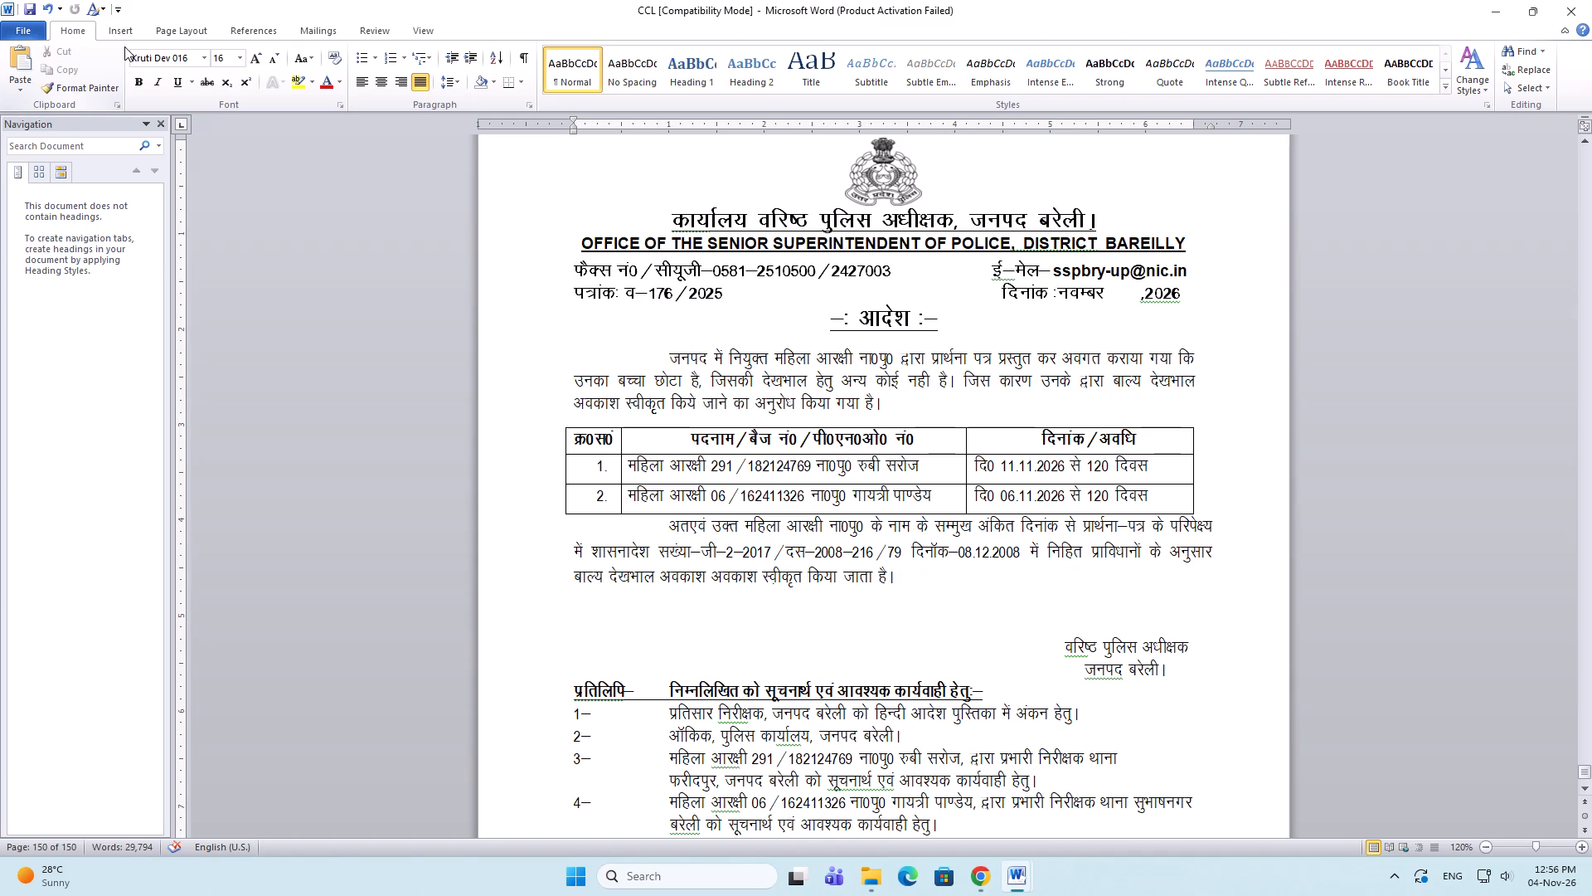
Save the CCL document, then close it and the open folder window to return to the desktop.
{"action": "key", "text": "ctrl+s"}
{"action": "left_click", "coordinate": [1591, 0]}
{"action": "left_click", "coordinate": [1575, 0]}
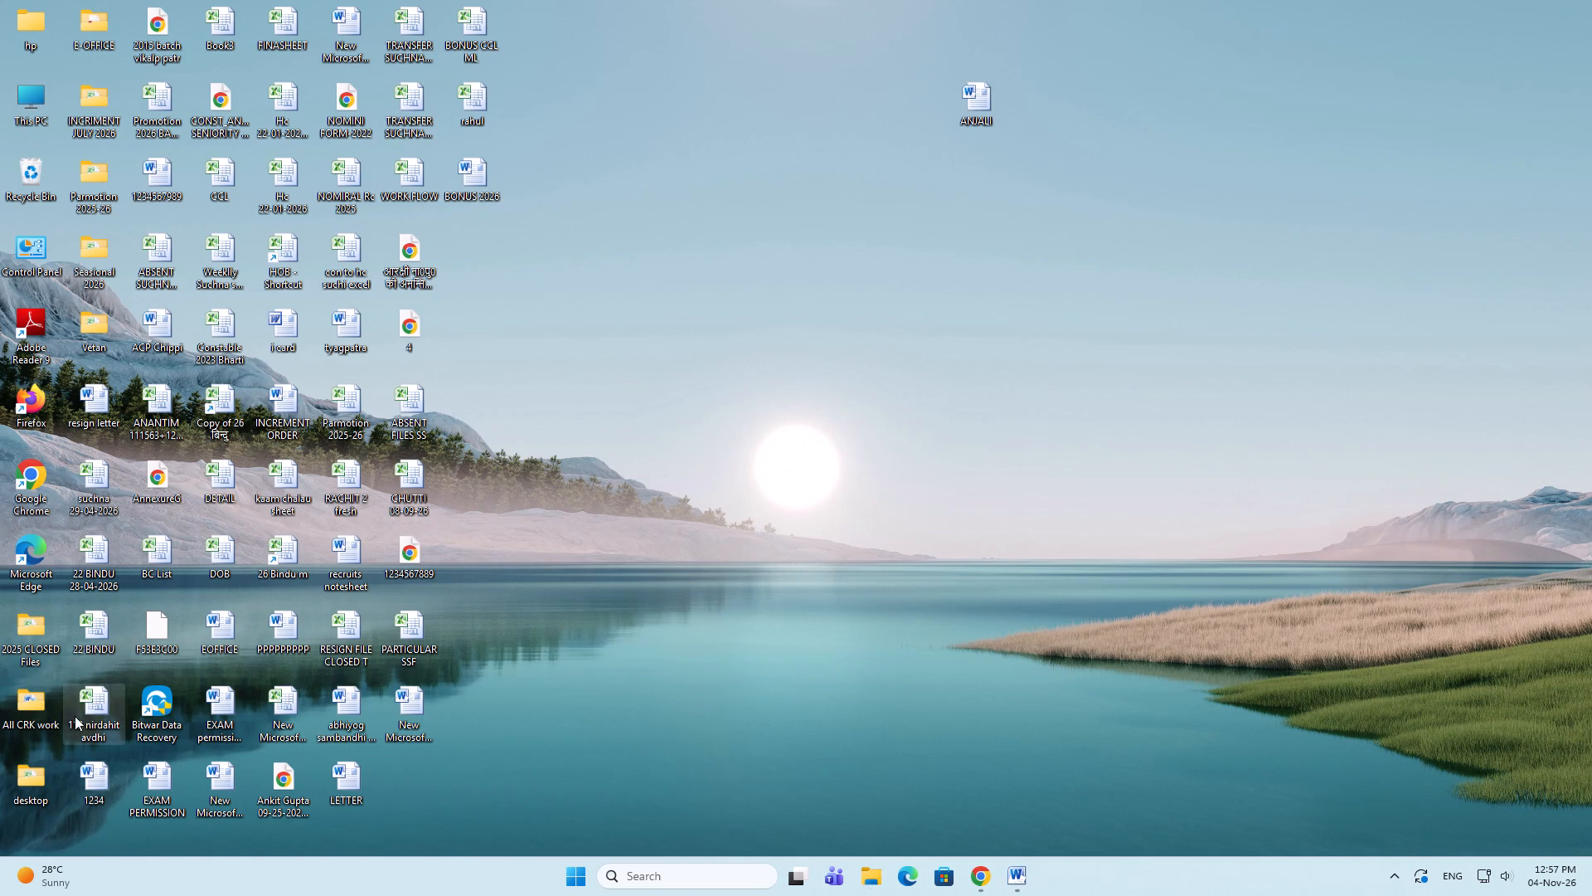
Open the All CRK work folder from the desktop.
{"action": "double_click", "coordinate": [40, 713]}
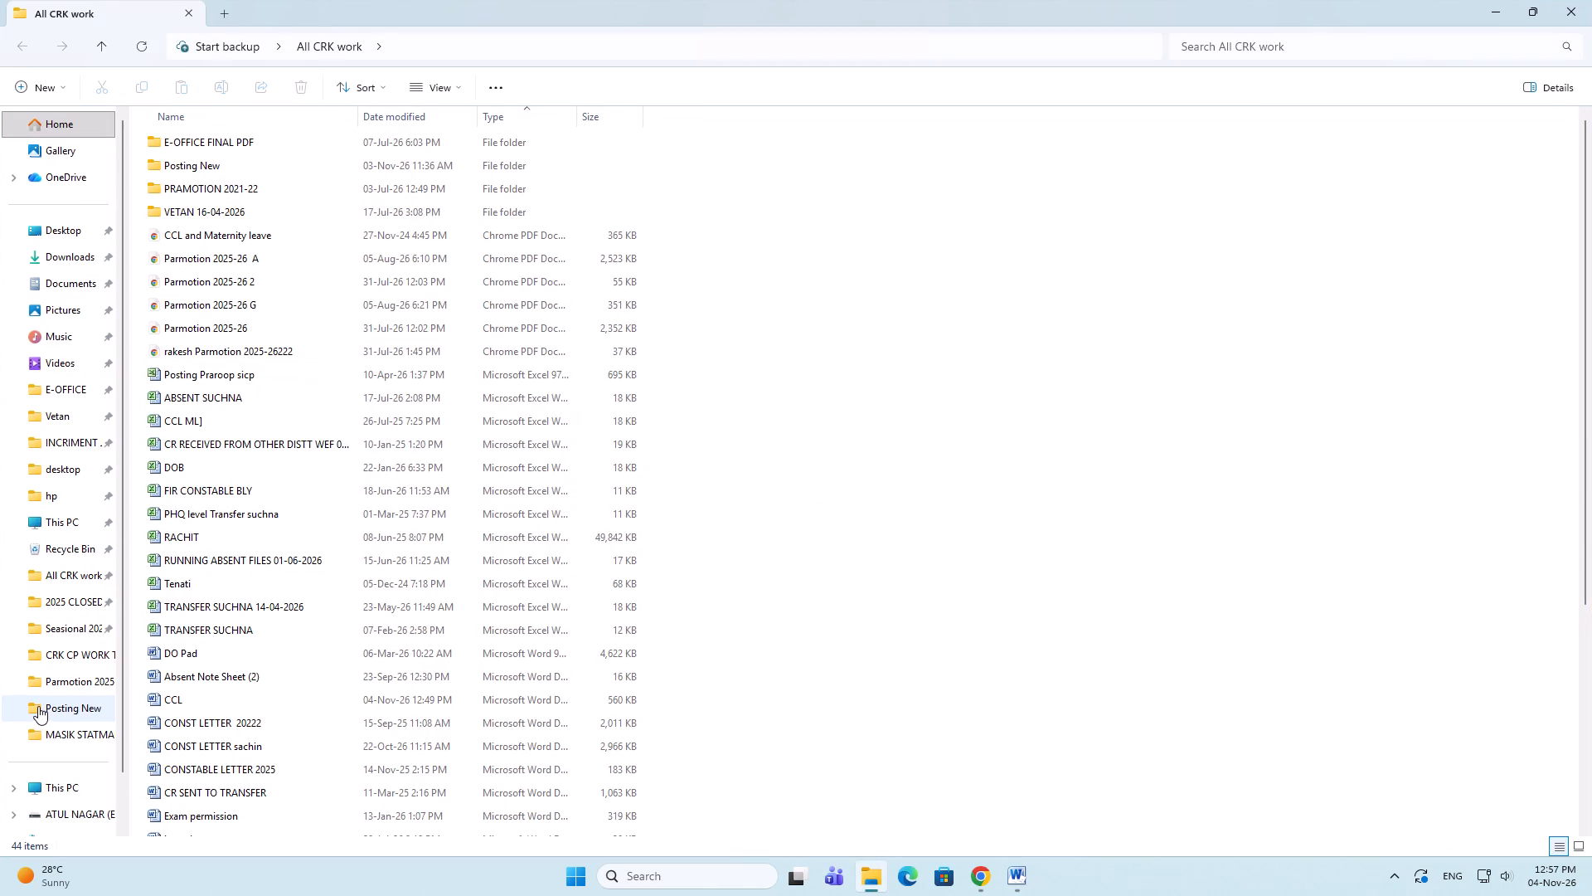
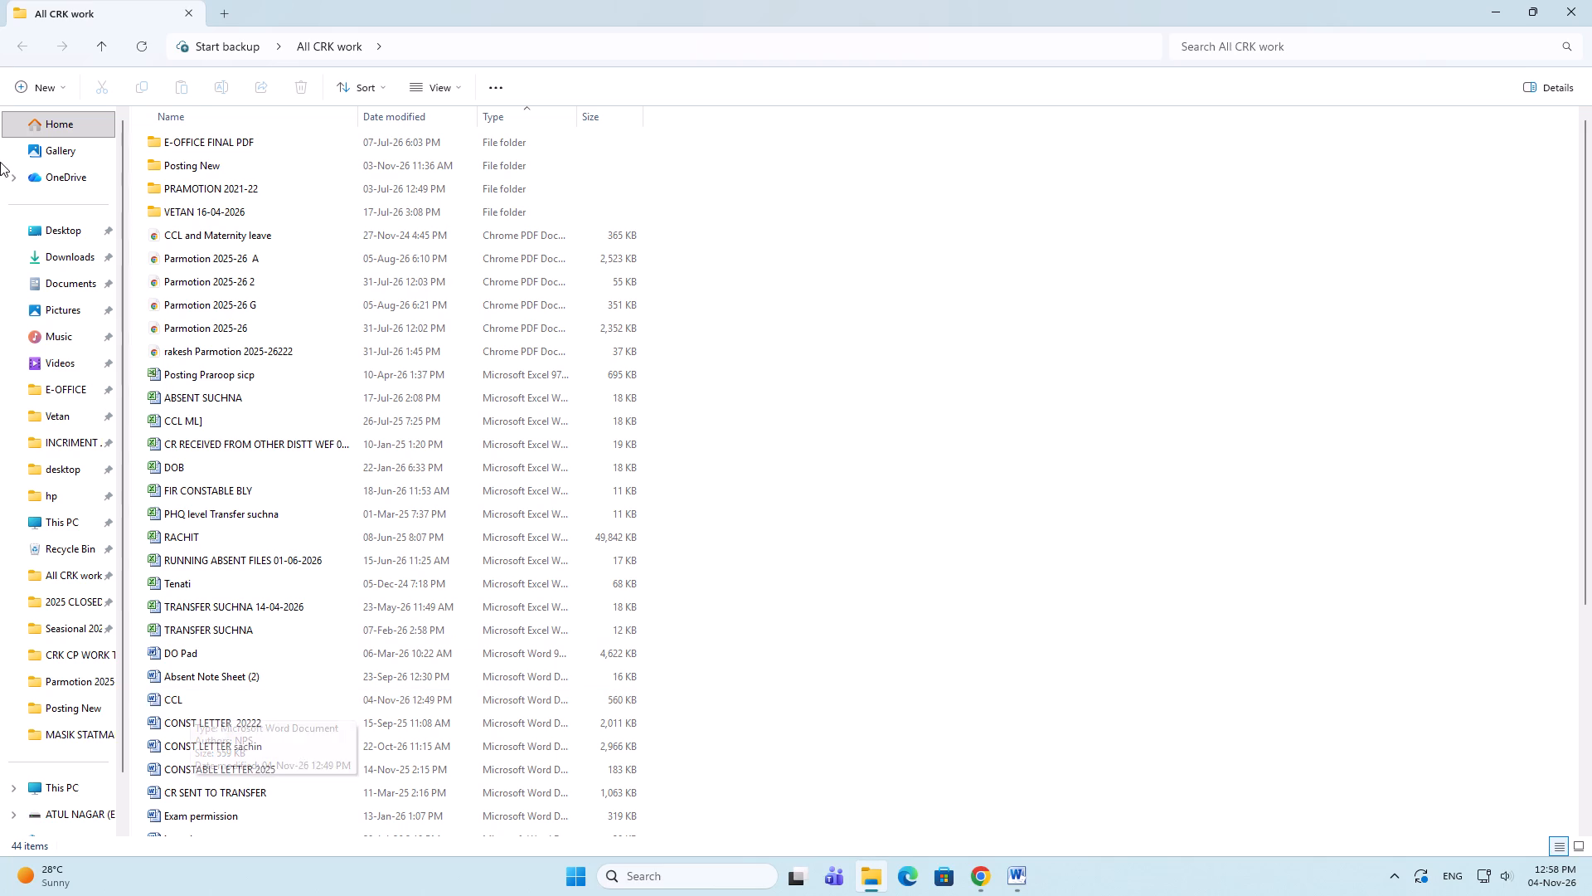
Open the CCL Word document from the All CRK work folder and maximize its window.
{"action": "double_click", "coordinate": [198, 709]}
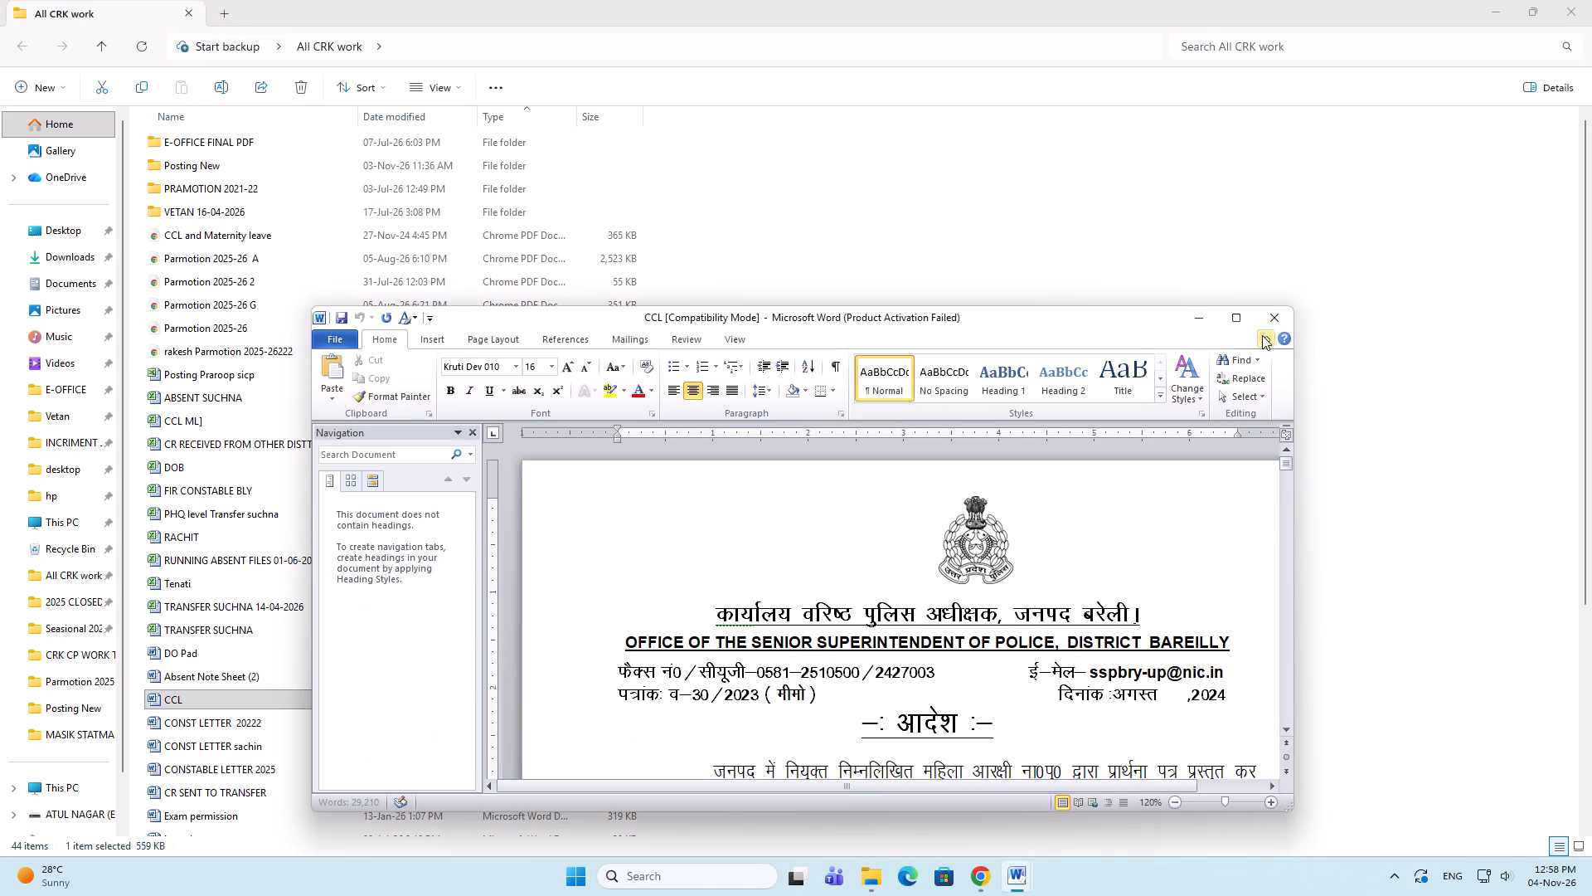
{"action": "left_click", "coordinate": [1235, 316]}
In the November 2026 child care leave order near the document's end, set the first table row's leave start date to 05.11.2026.
{"action": "key", "text": "ctrl+End"}
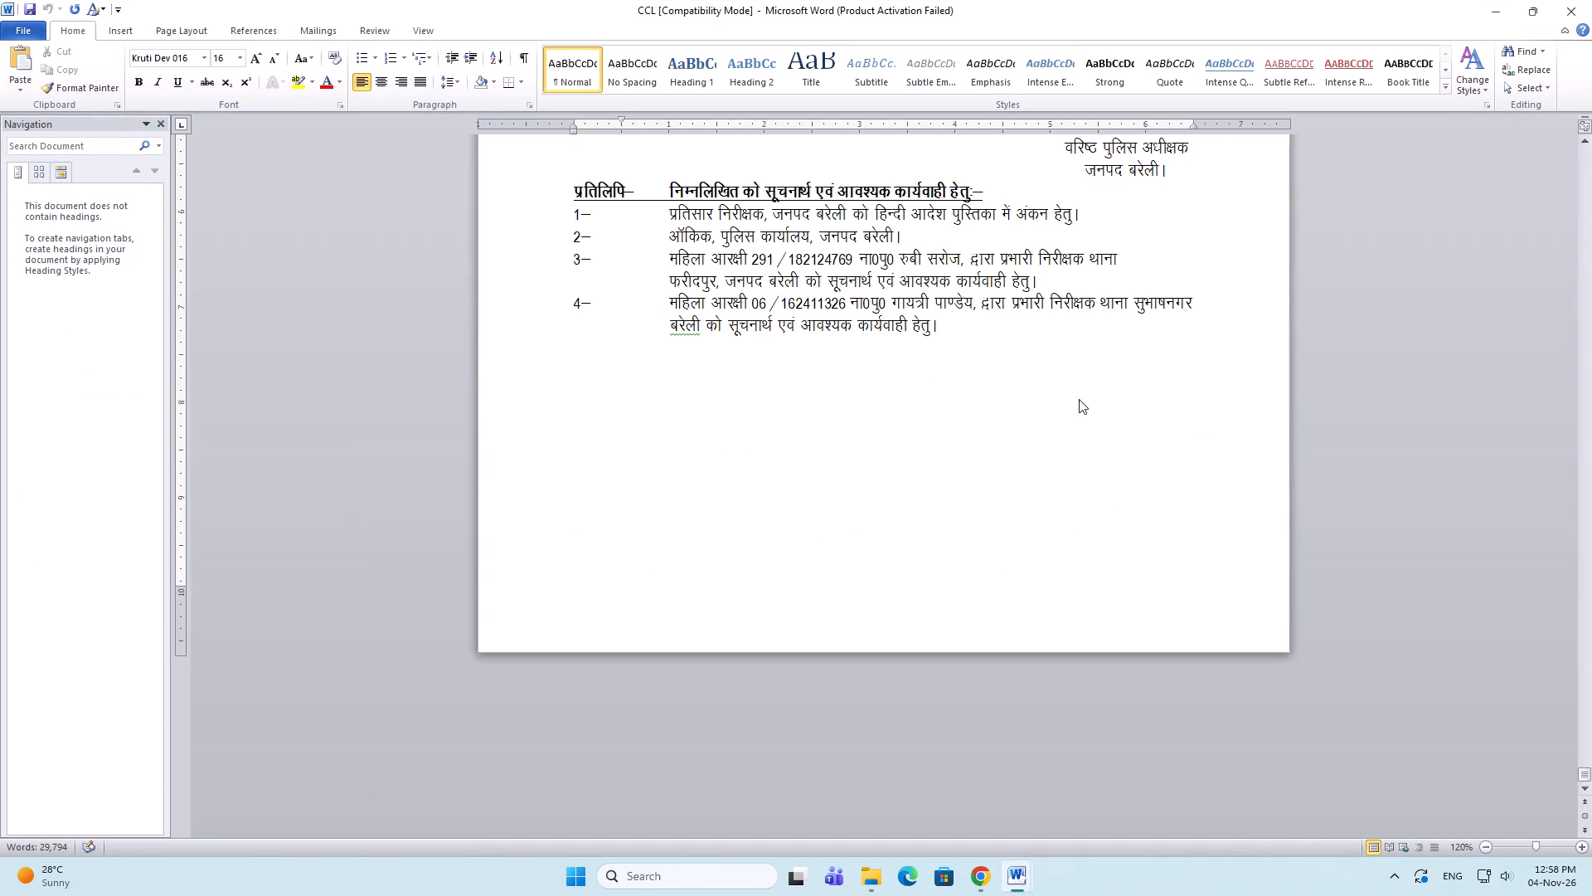
{"action": "scroll", "coordinate": [929, 374], "scroll_direction": "up", "scroll_amount": 20}
{"action": "scroll", "coordinate": [929, 374], "scroll_direction": "up", "scroll_amount": 10}
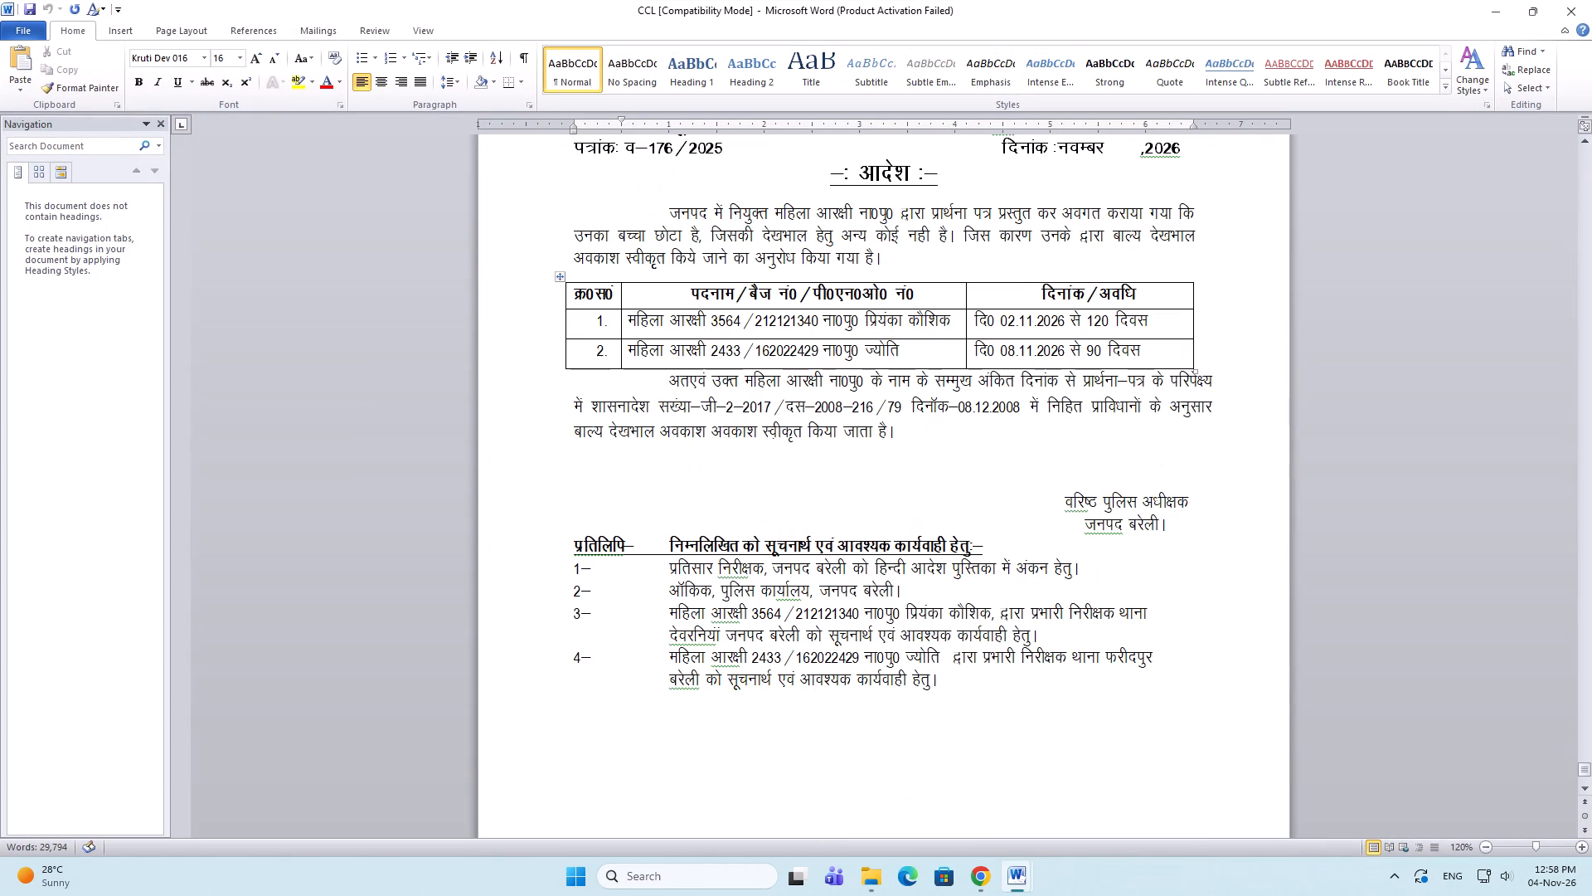
{"action": "left_click", "coordinate": [1006, 318]}
{"action": "key", "text": "Delete"}
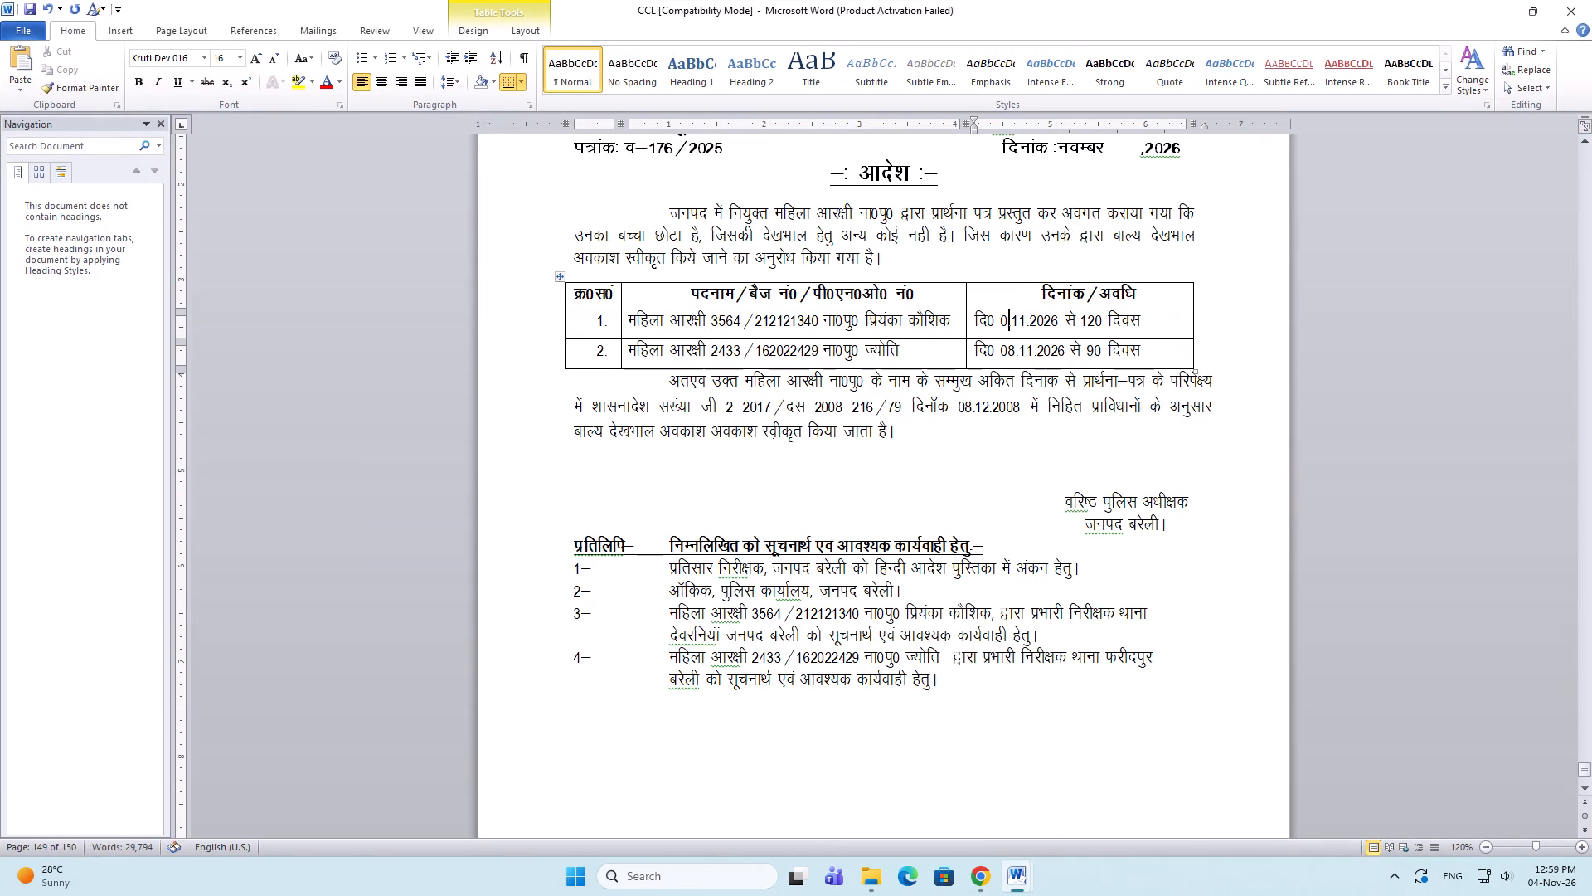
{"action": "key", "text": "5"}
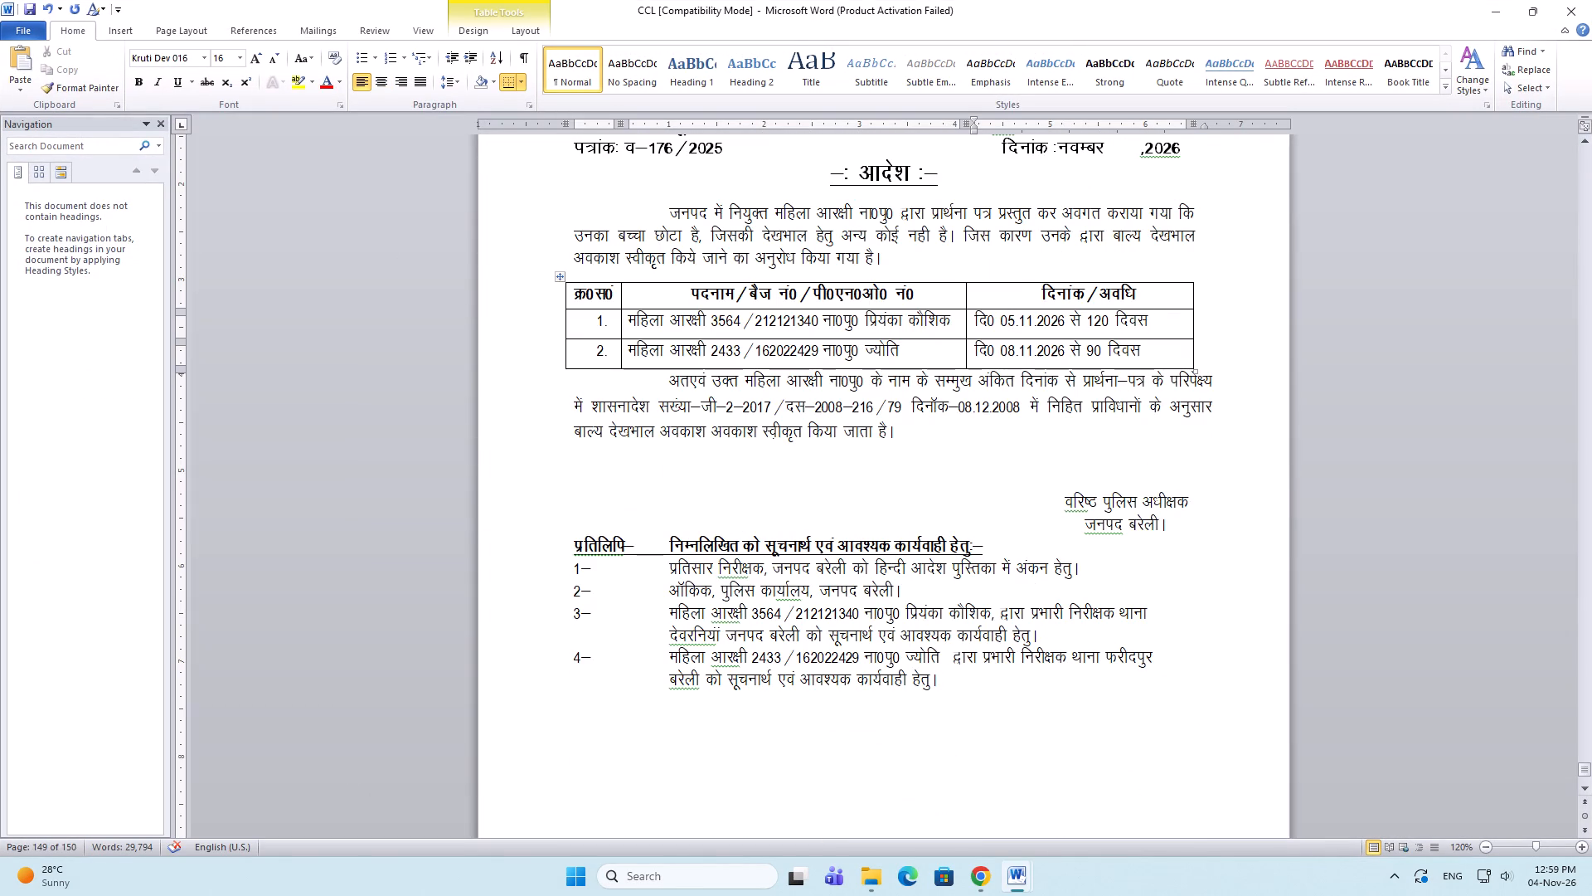
{"action": "left_click", "coordinate": [1012, 363]}
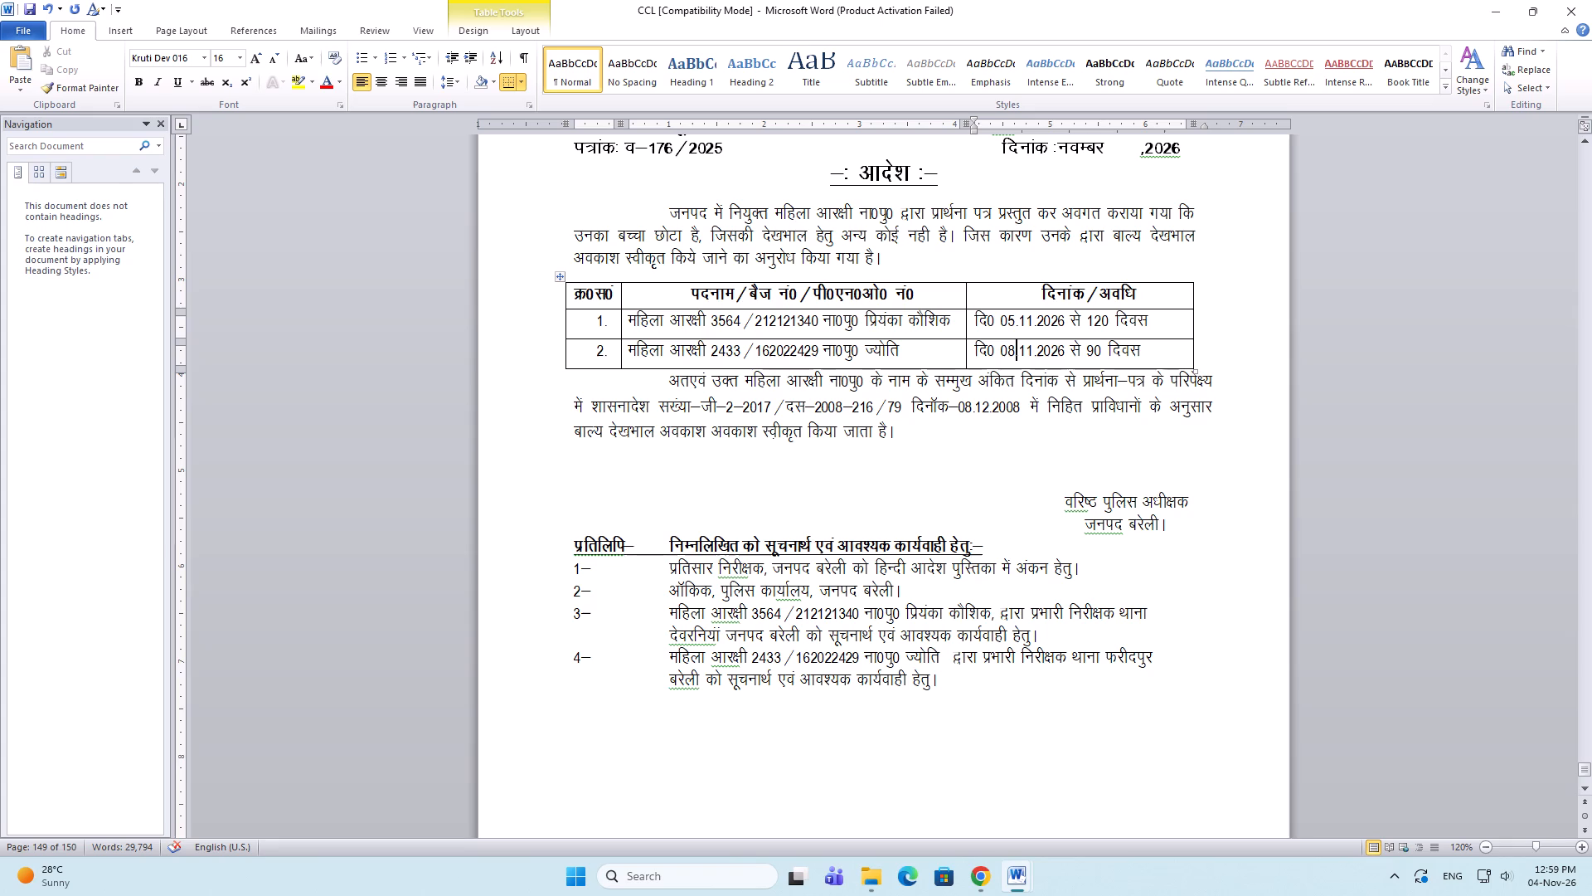
Print only the current page containing the November 2026 leave order.
{"action": "key", "text": "ctrl+p"}
{"action": "left_click", "coordinate": [241, 261]}
{"action": "left_click", "coordinate": [210, 396]}
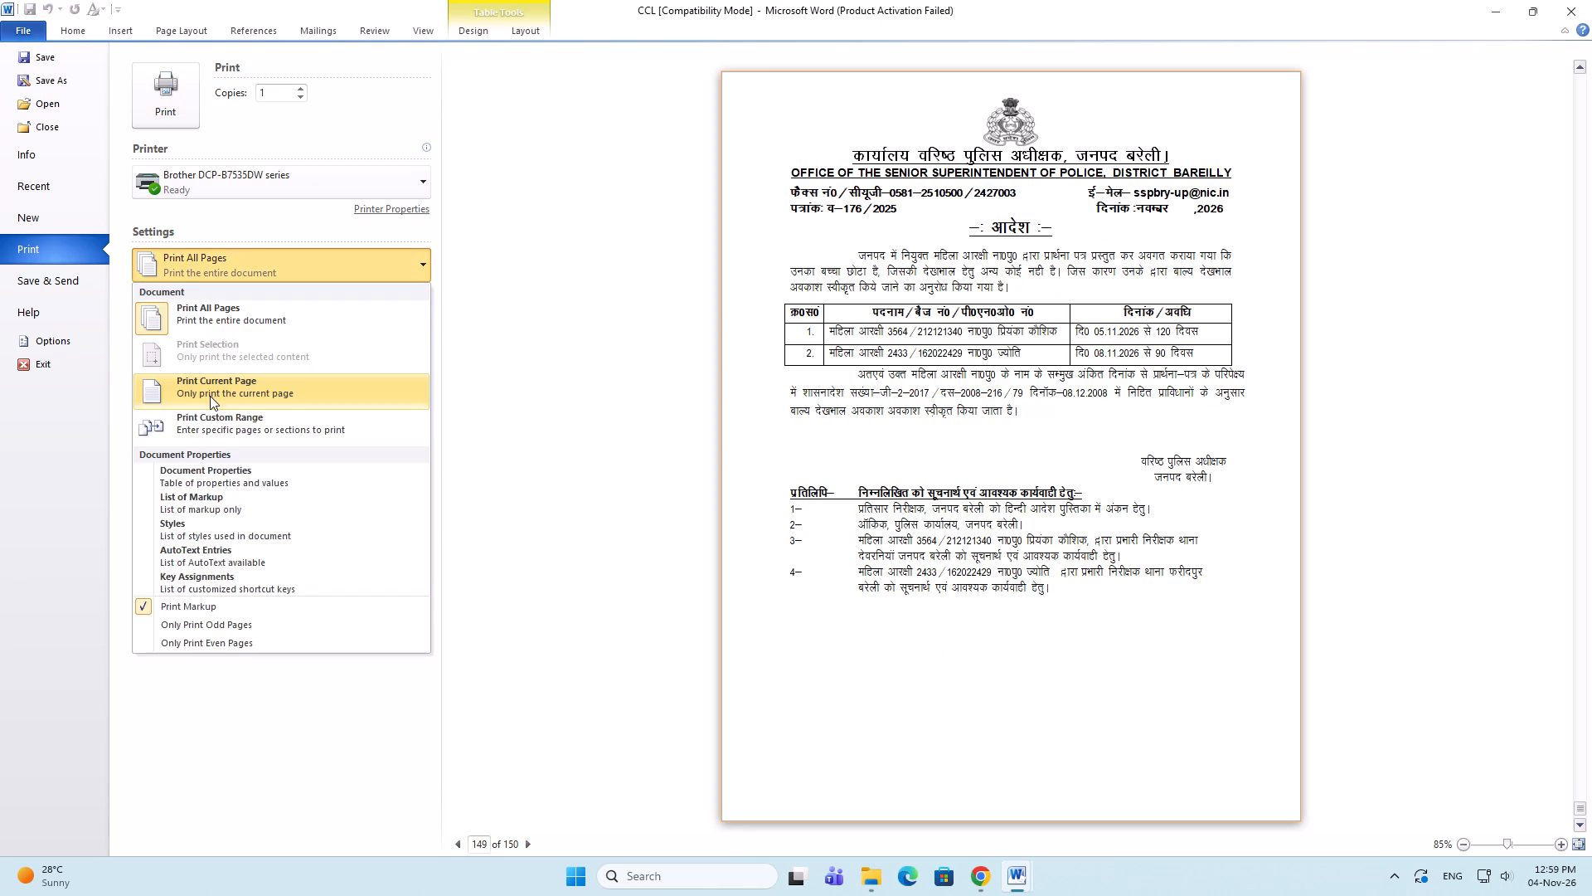
{"action": "left_click", "coordinate": [176, 100]}
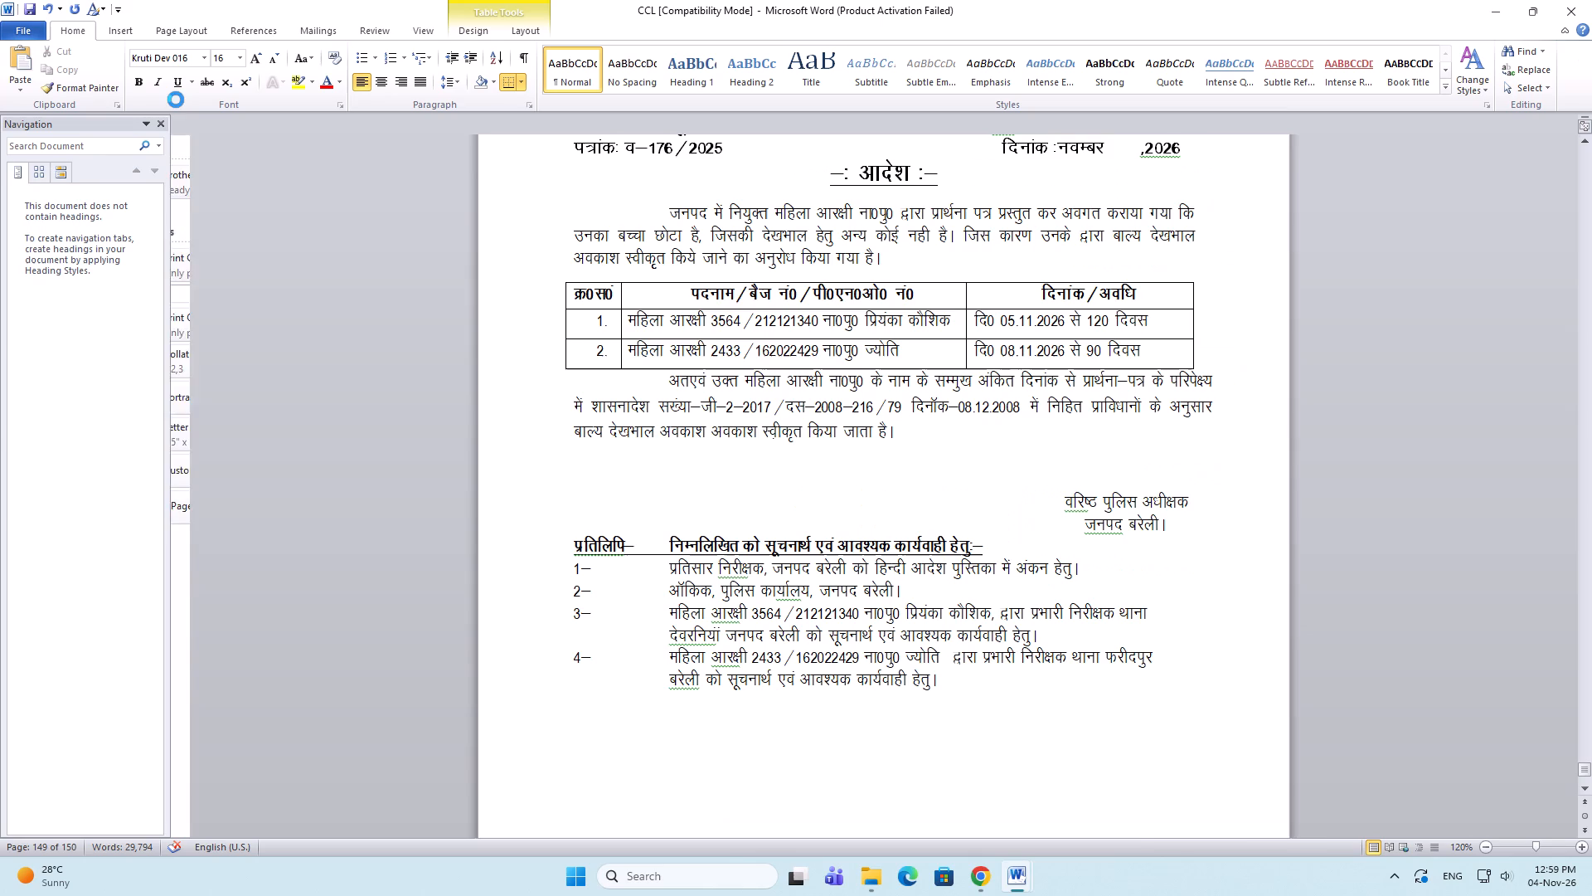
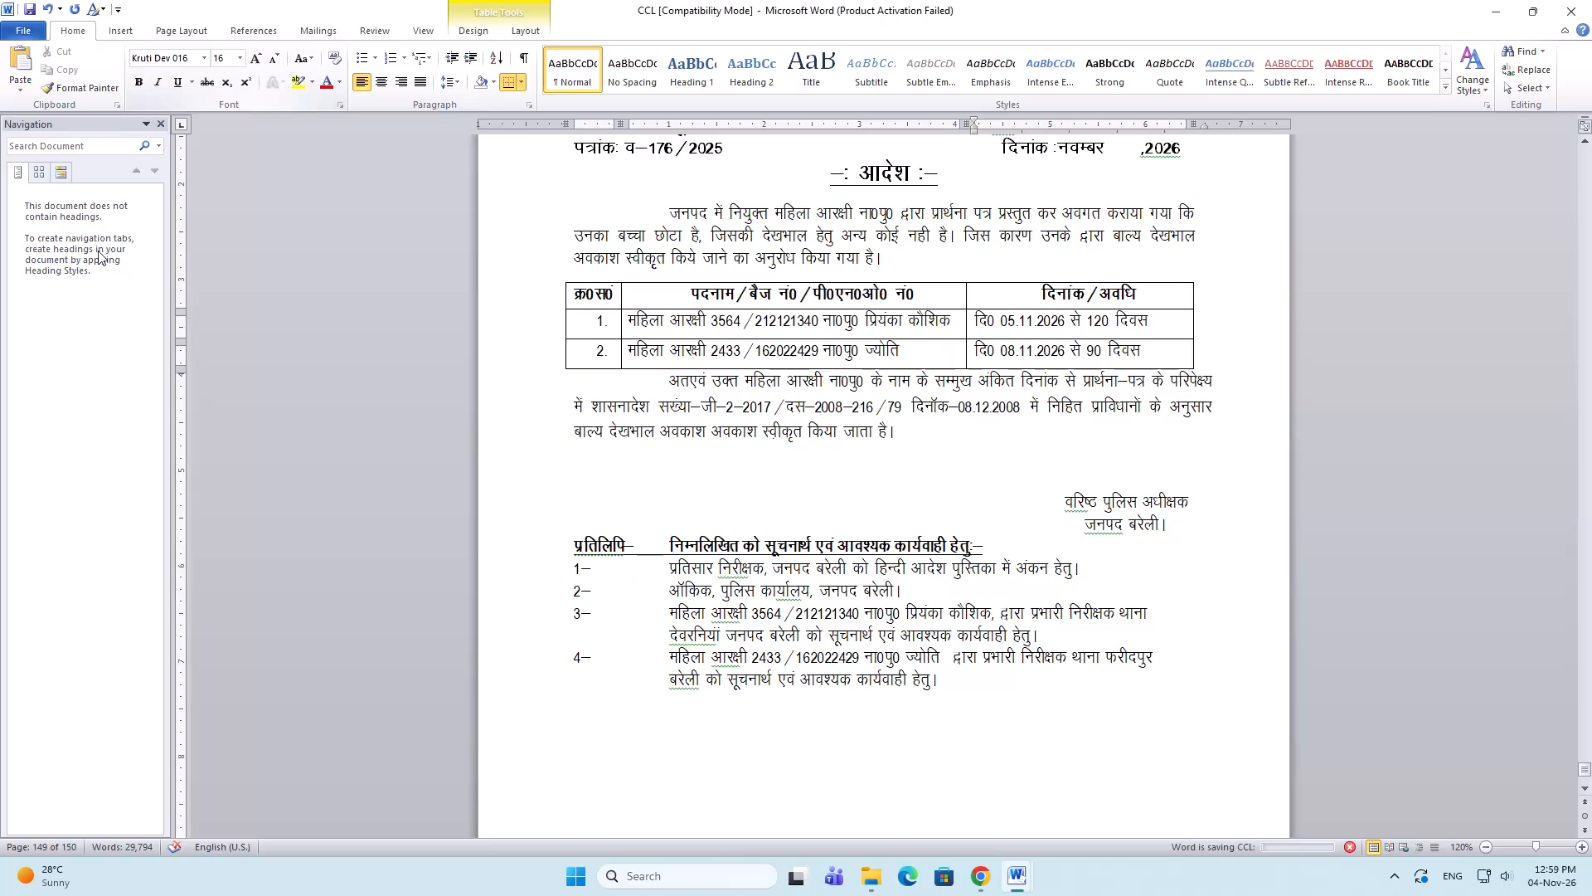
Close the CCL document, open the MEDIAL REST document from the All CRK work folder, and maximize it at the document's end.
{"action": "left_click", "coordinate": [1586, 0]}
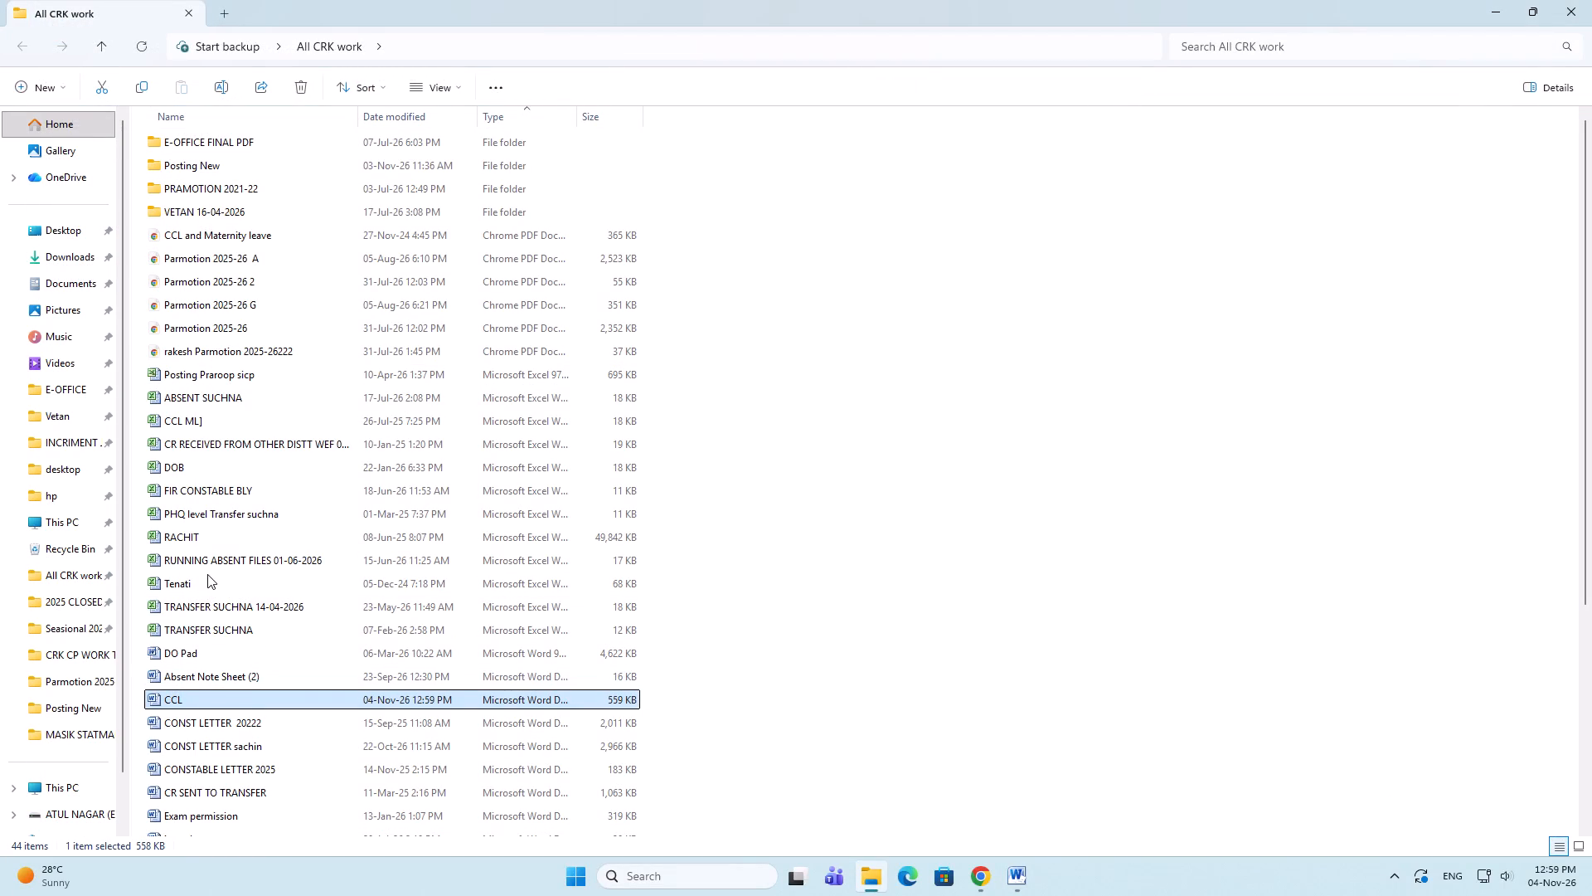
{"action": "scroll", "coordinate": [204, 642], "scroll_direction": "down", "scroll_amount": 2}
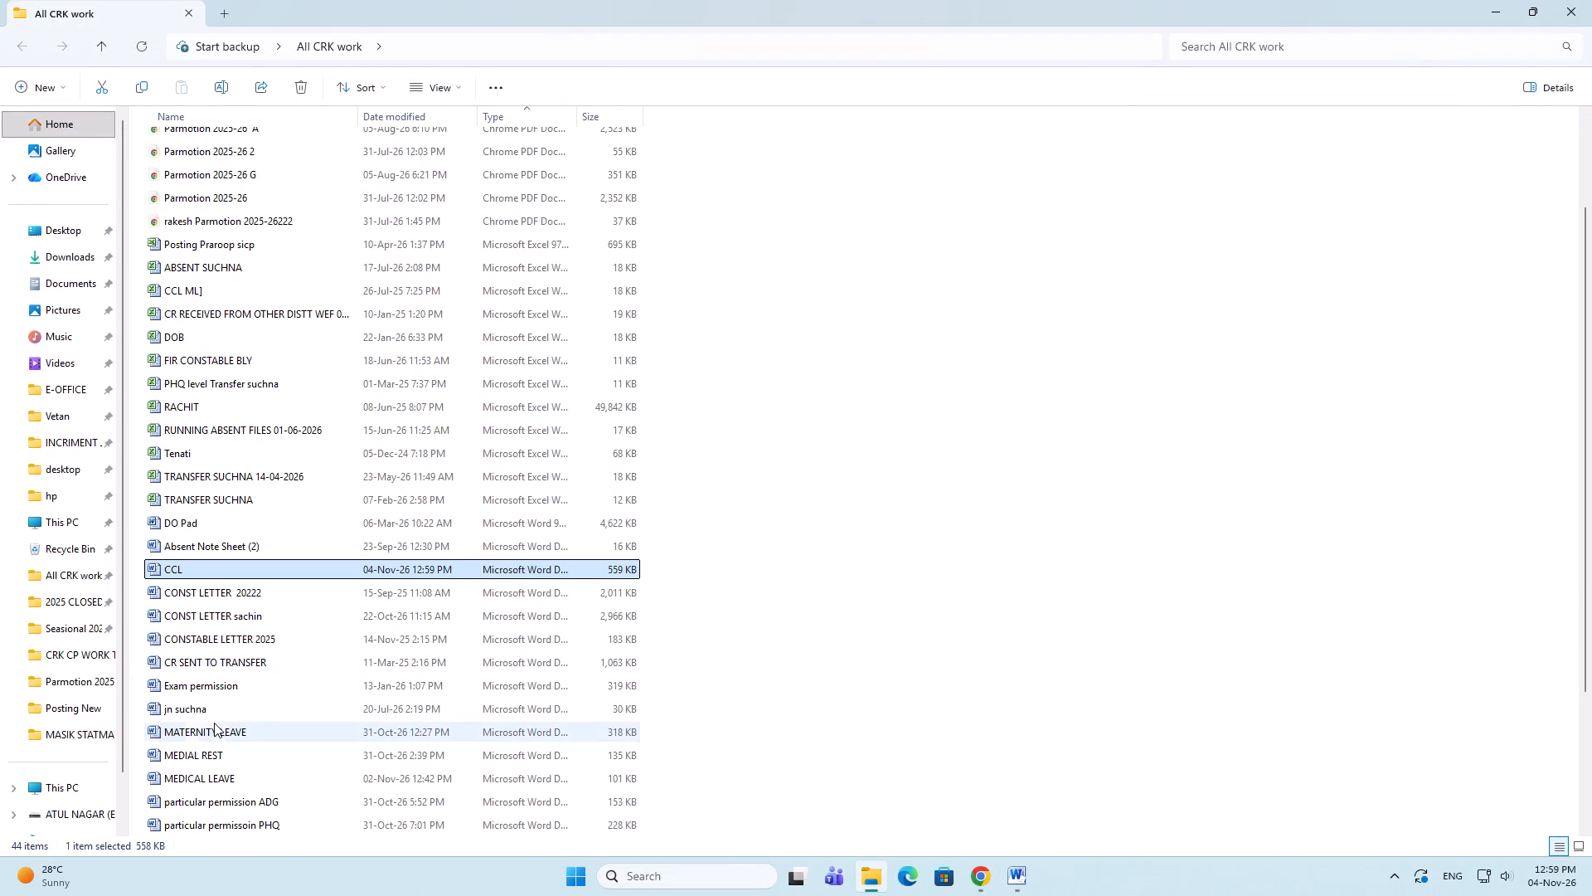
{"action": "double_click", "coordinate": [220, 752]}
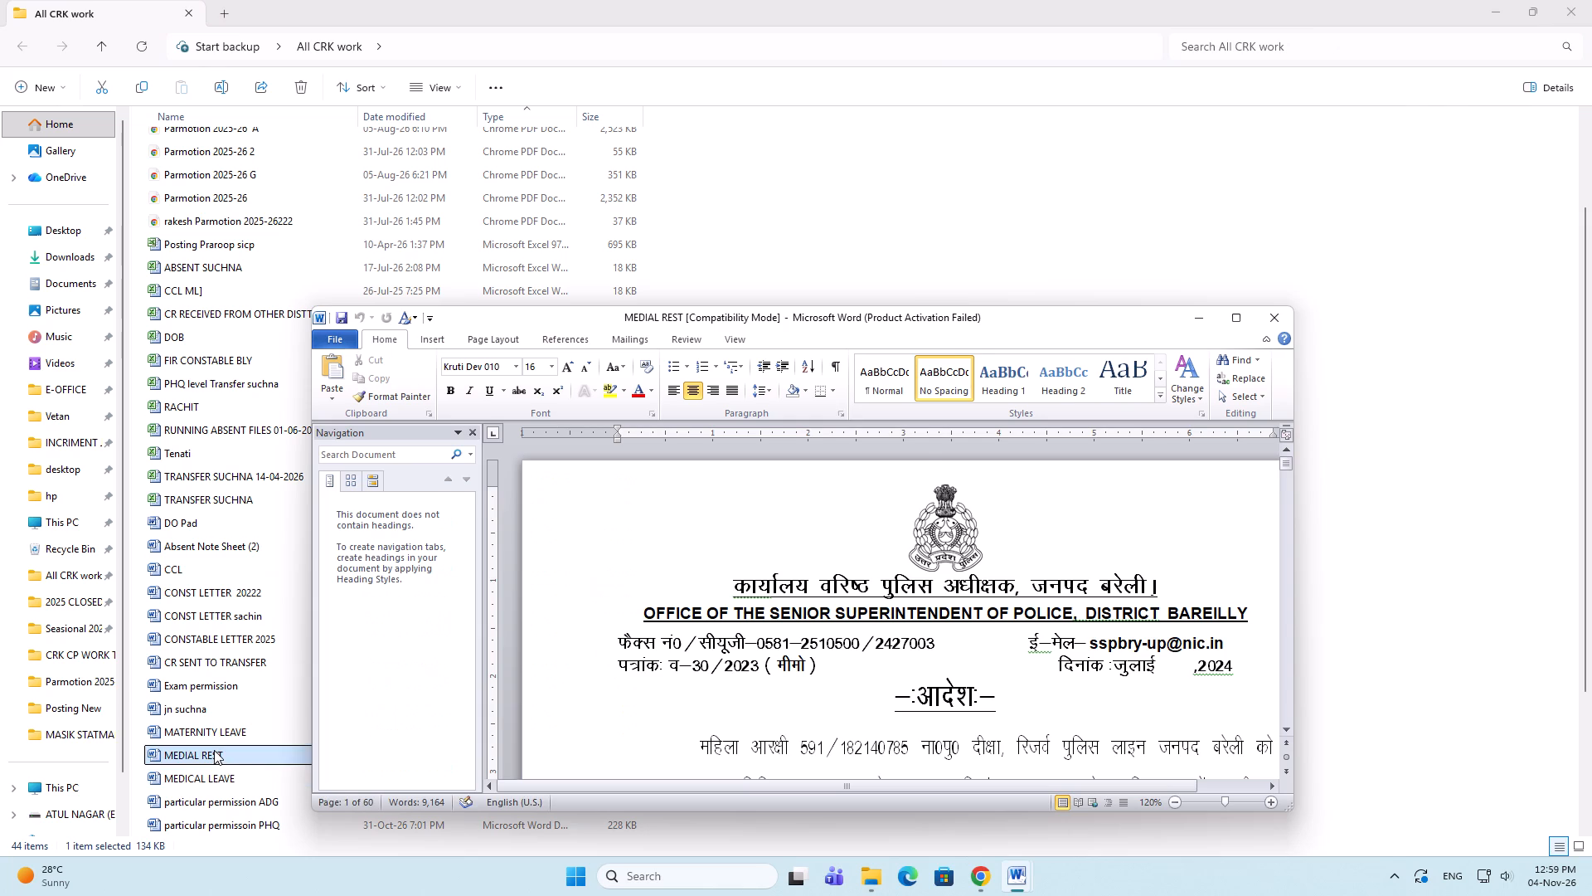
{"action": "key", "text": "ctrl+End"}
{"action": "left_click", "coordinate": [1229, 319]}
Duplicate the entire last medical rest order, from letterhead to copy list, onto a new page at the document's end.
{"action": "scroll", "coordinate": [961, 407], "scroll_direction": "up", "scroll_amount": 7}
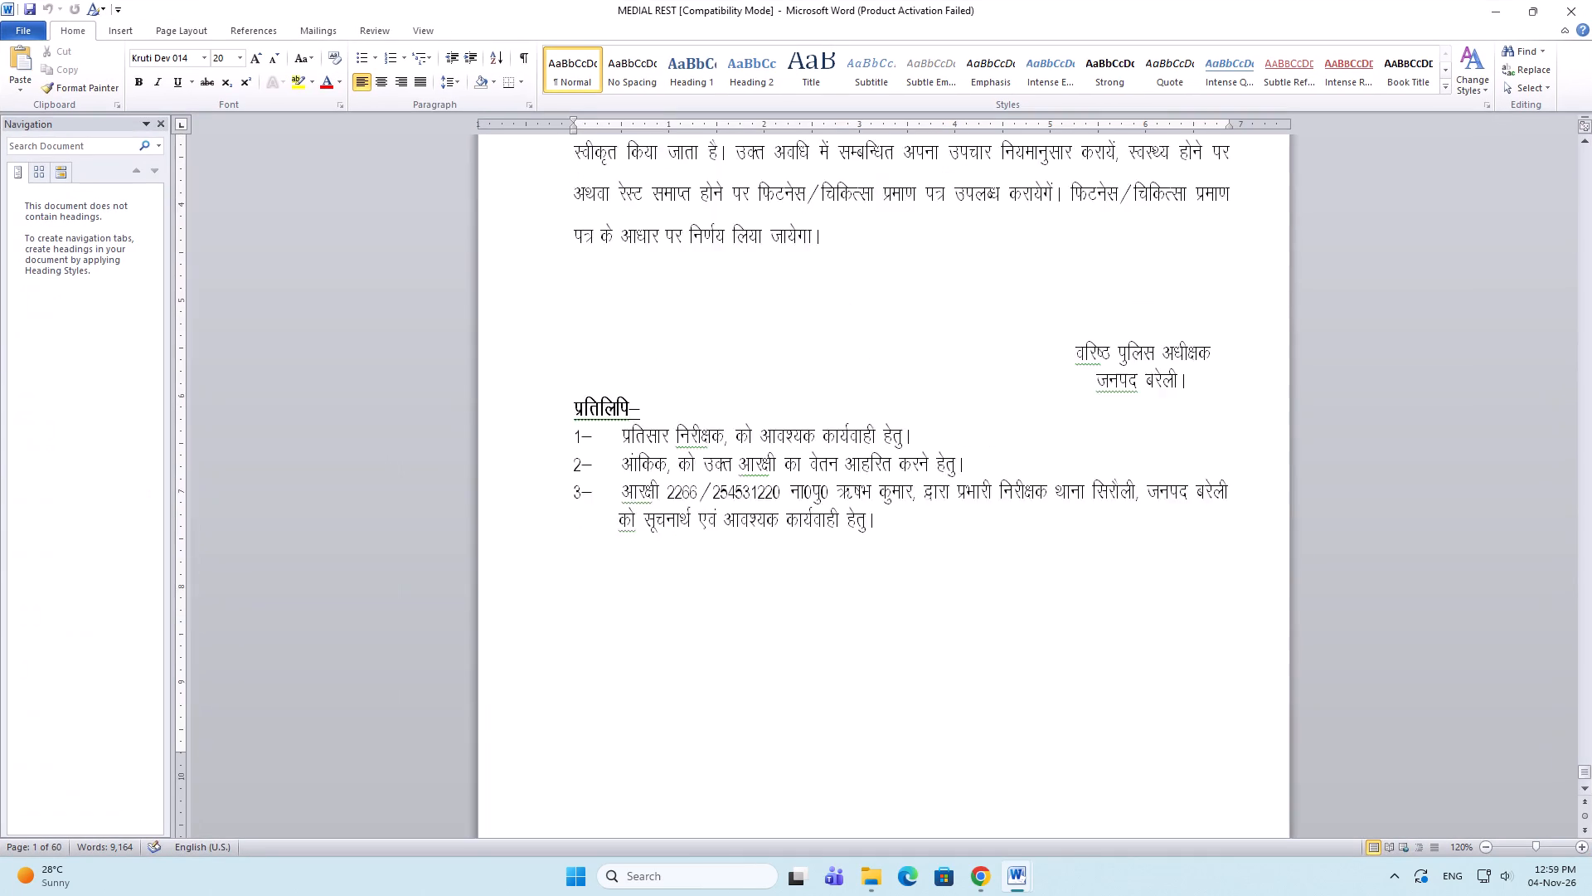
{"action": "scroll", "coordinate": [943, 394], "scroll_direction": "up", "scroll_amount": 4}
{"action": "scroll", "coordinate": [879, 352], "scroll_direction": "up", "scroll_amount": 4}
{"action": "left_click_drag", "start_coordinate": [807, 290], "coordinate": [950, 742]}
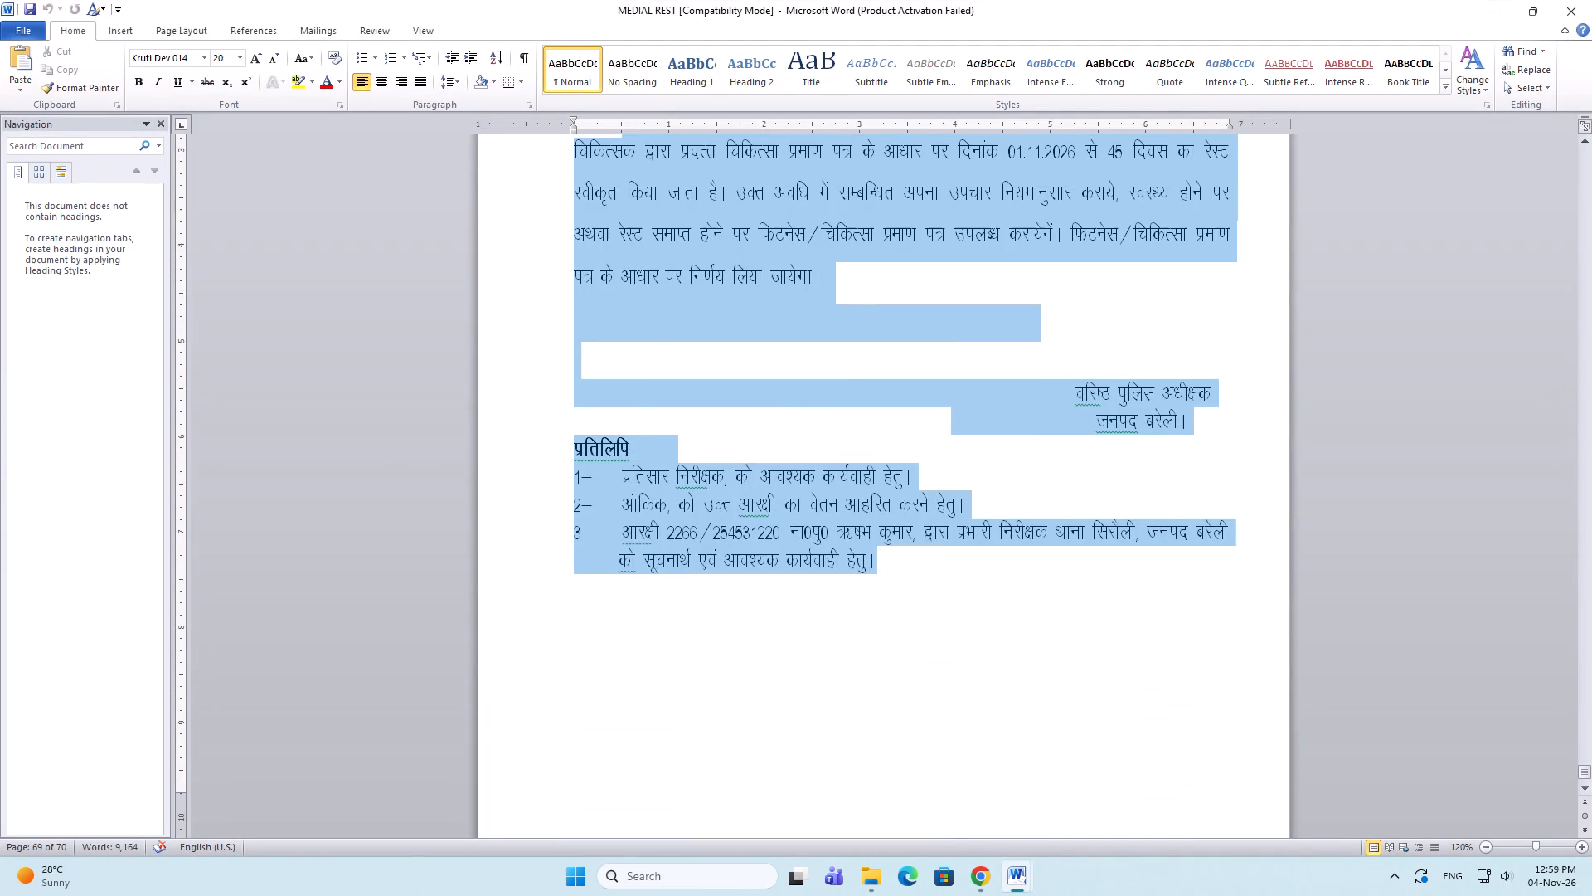
{"action": "left_click_drag", "start_coordinate": [950, 742], "coordinate": [878, 582]}
{"action": "key", "text": "ctrl+c"}
{"action": "key", "text": "ctrl+c"}
{"action": "left_click", "coordinate": [624, 656]}
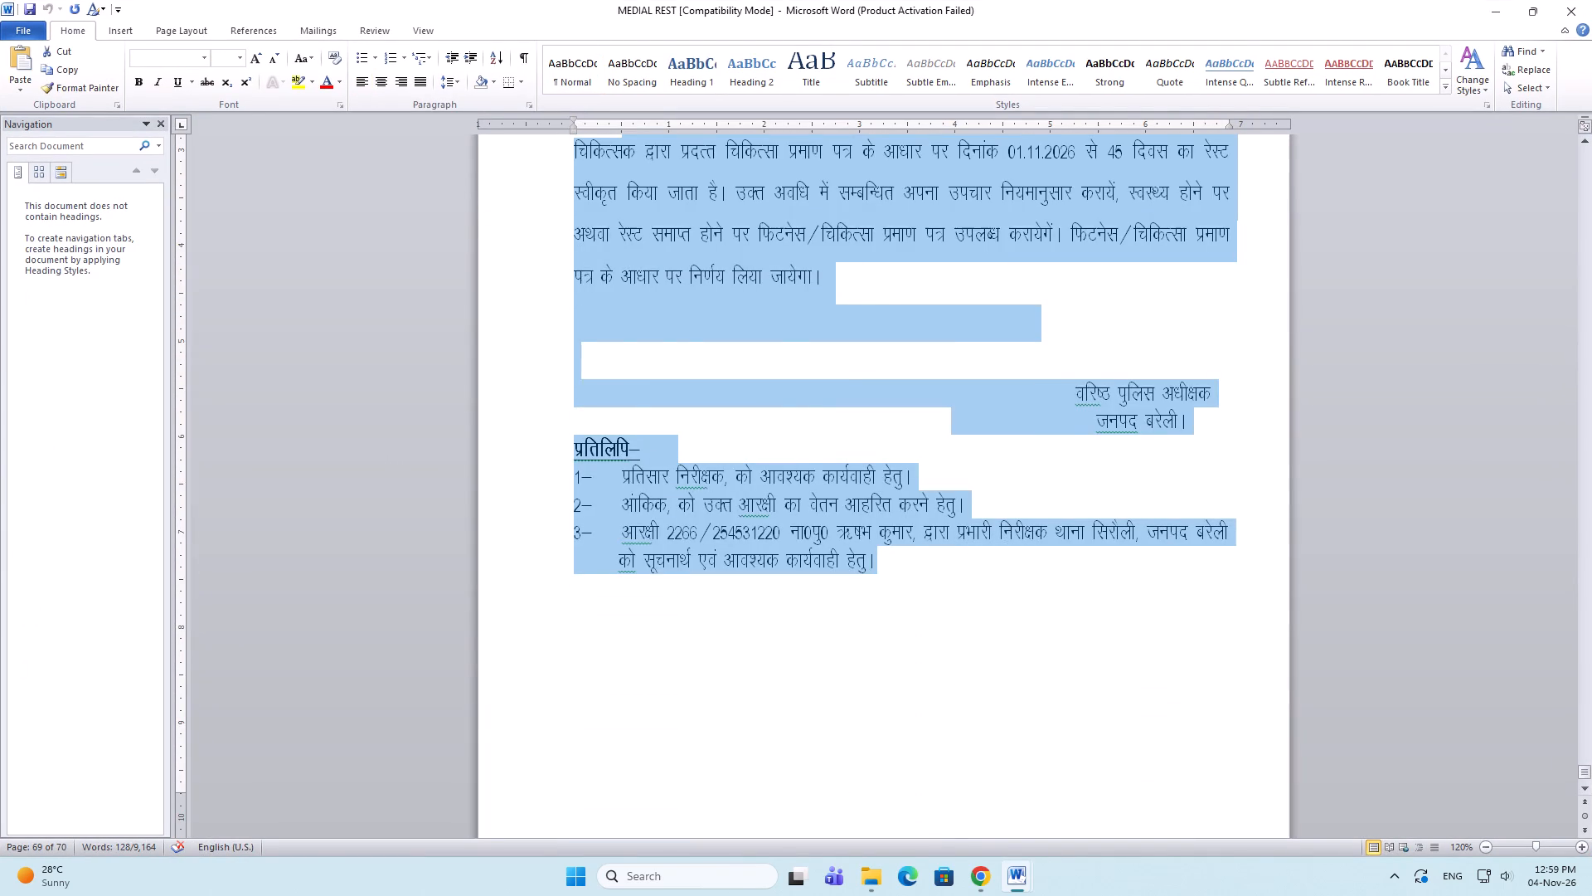
{"action": "left_click", "coordinate": [883, 567]}
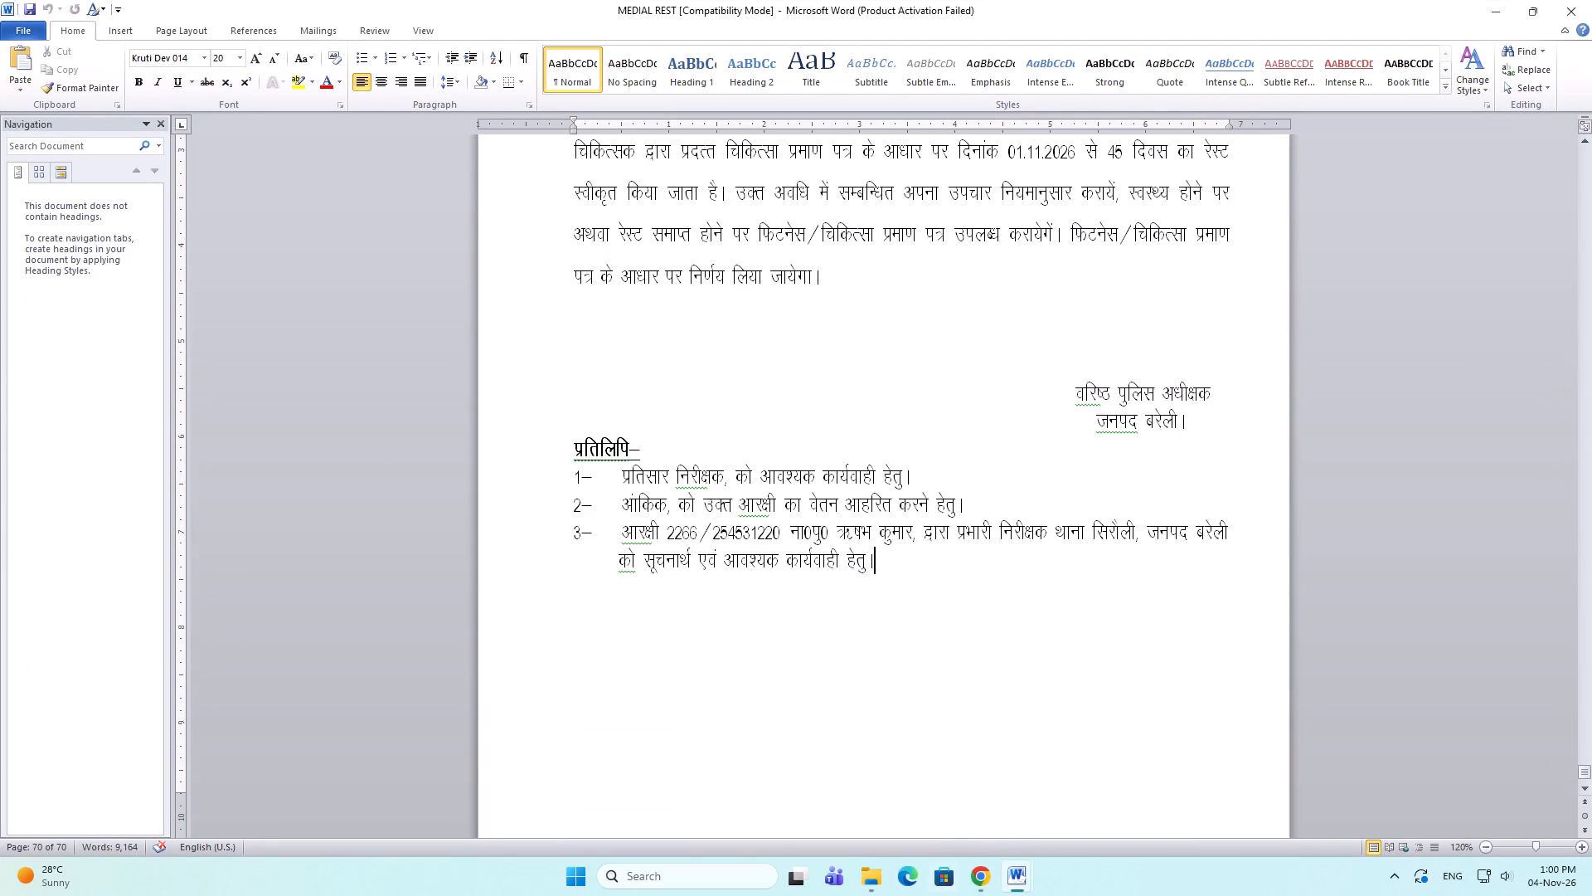
{"action": "key", "text": "ctrl+Return"}
{"action": "key", "text": "ctrl+v"}
In the new order's opening line, replace the constable's badge number, PNO number and name with the next constable's details.
{"action": "scroll", "coordinate": [418, 202], "scroll_direction": "up", "scroll_amount": 5}
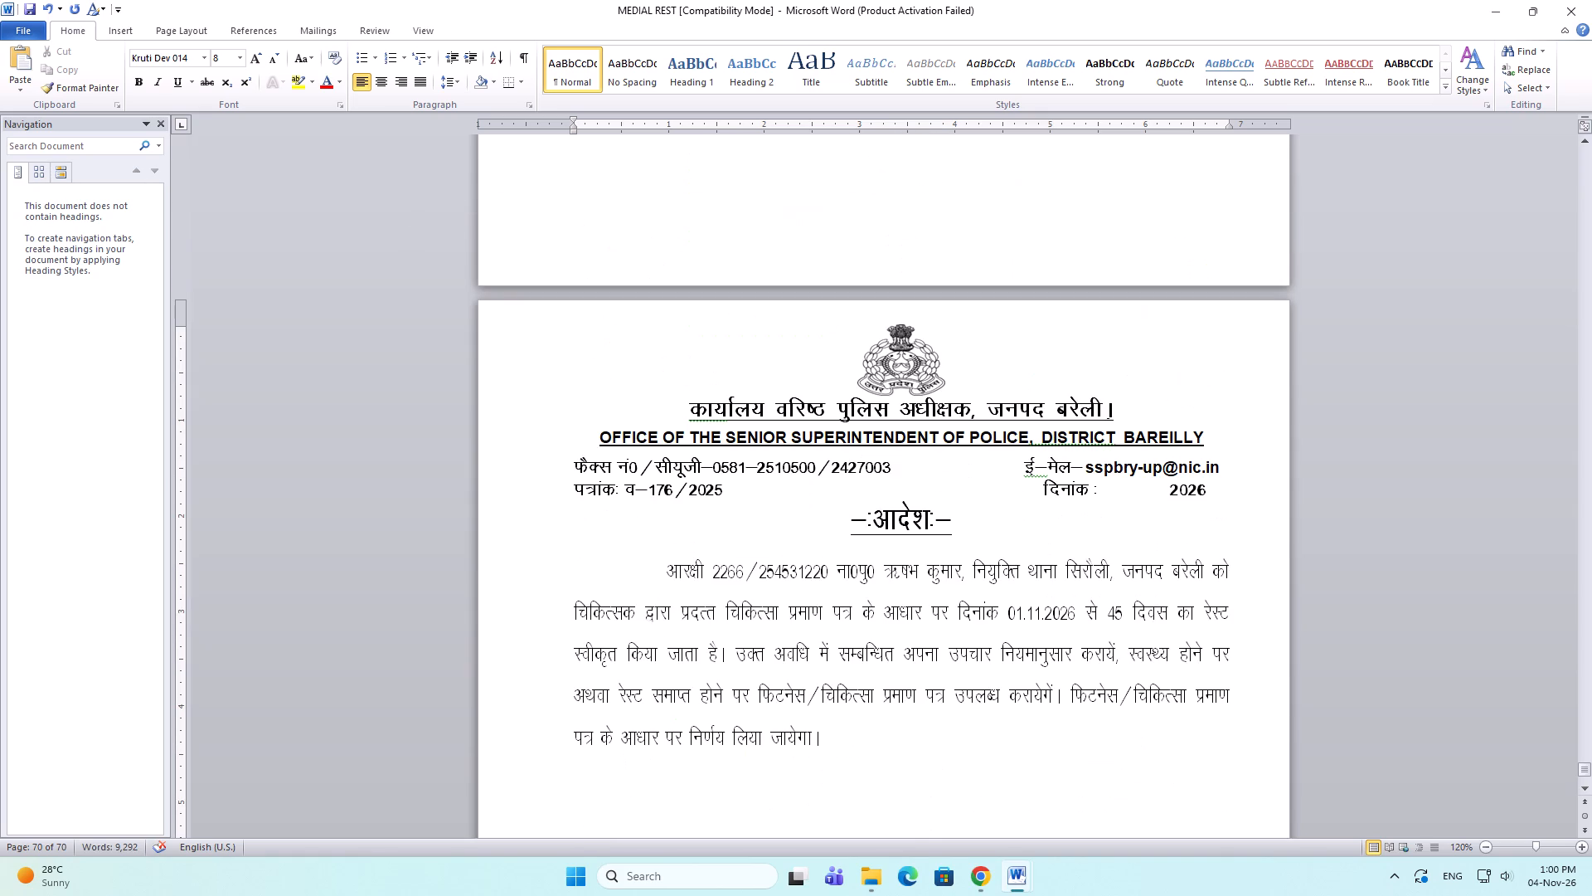
{"action": "left_click_drag", "start_coordinate": [714, 568], "coordinate": [761, 572]}
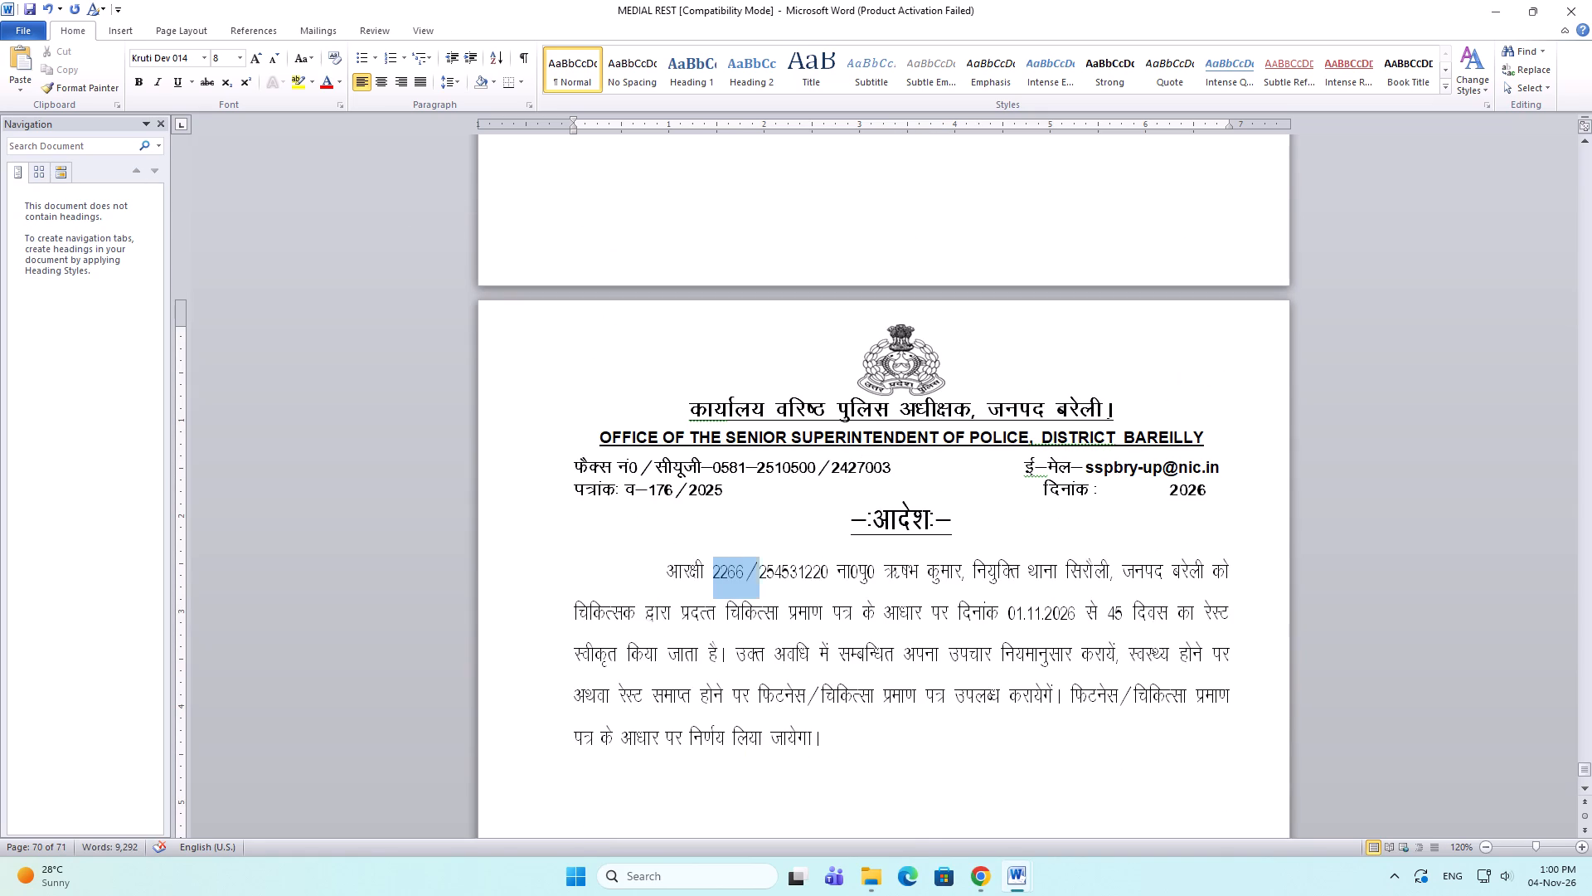
{"action": "left_click_drag", "start_coordinate": [761, 572], "coordinate": [789, 563]}
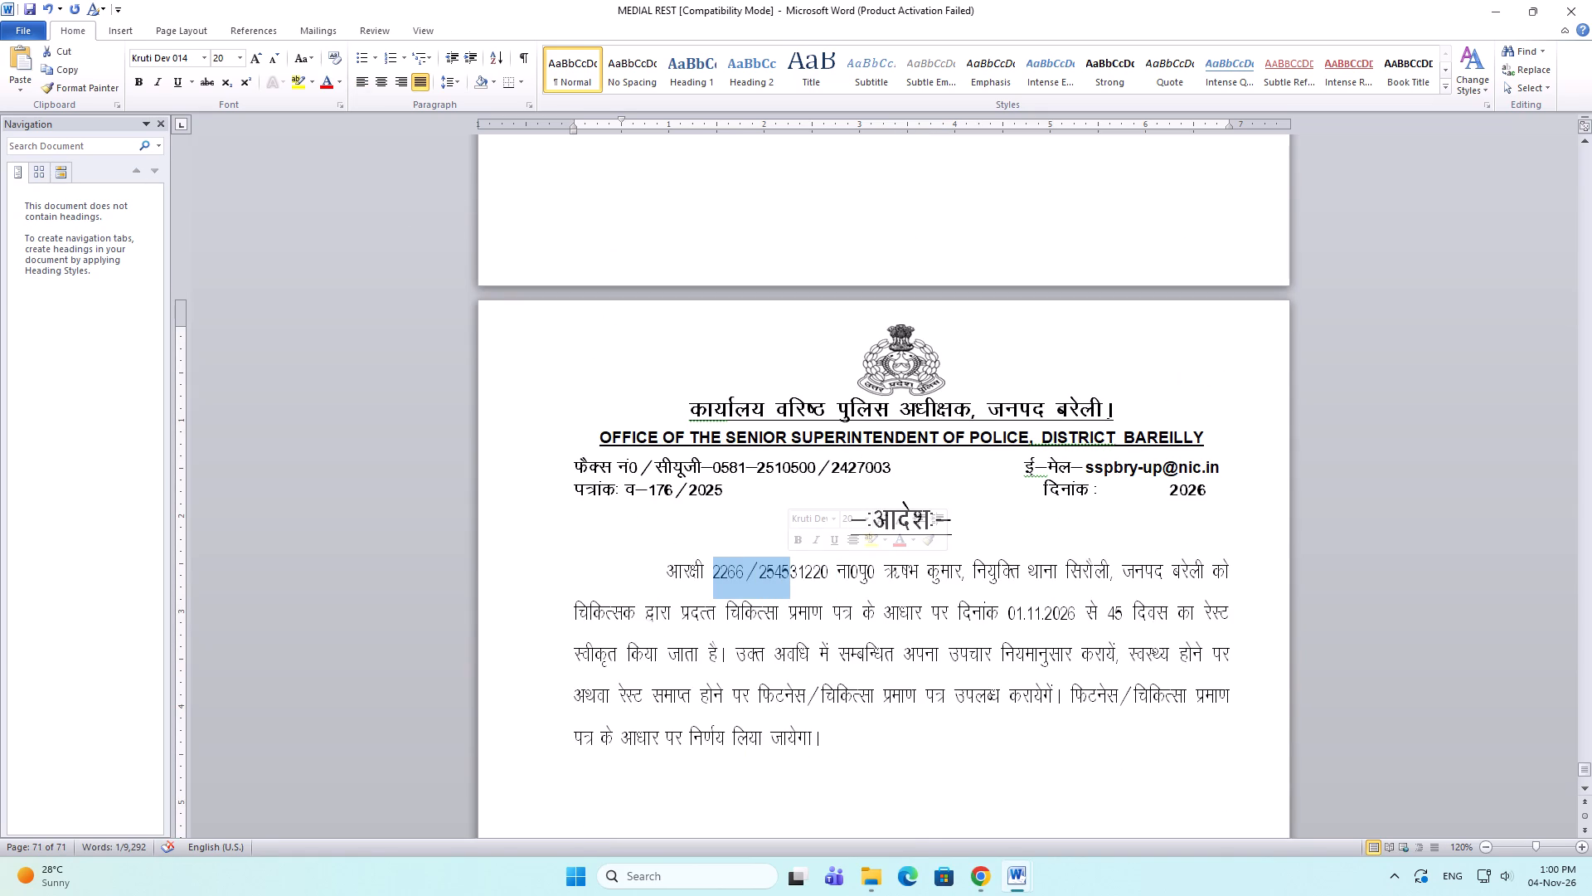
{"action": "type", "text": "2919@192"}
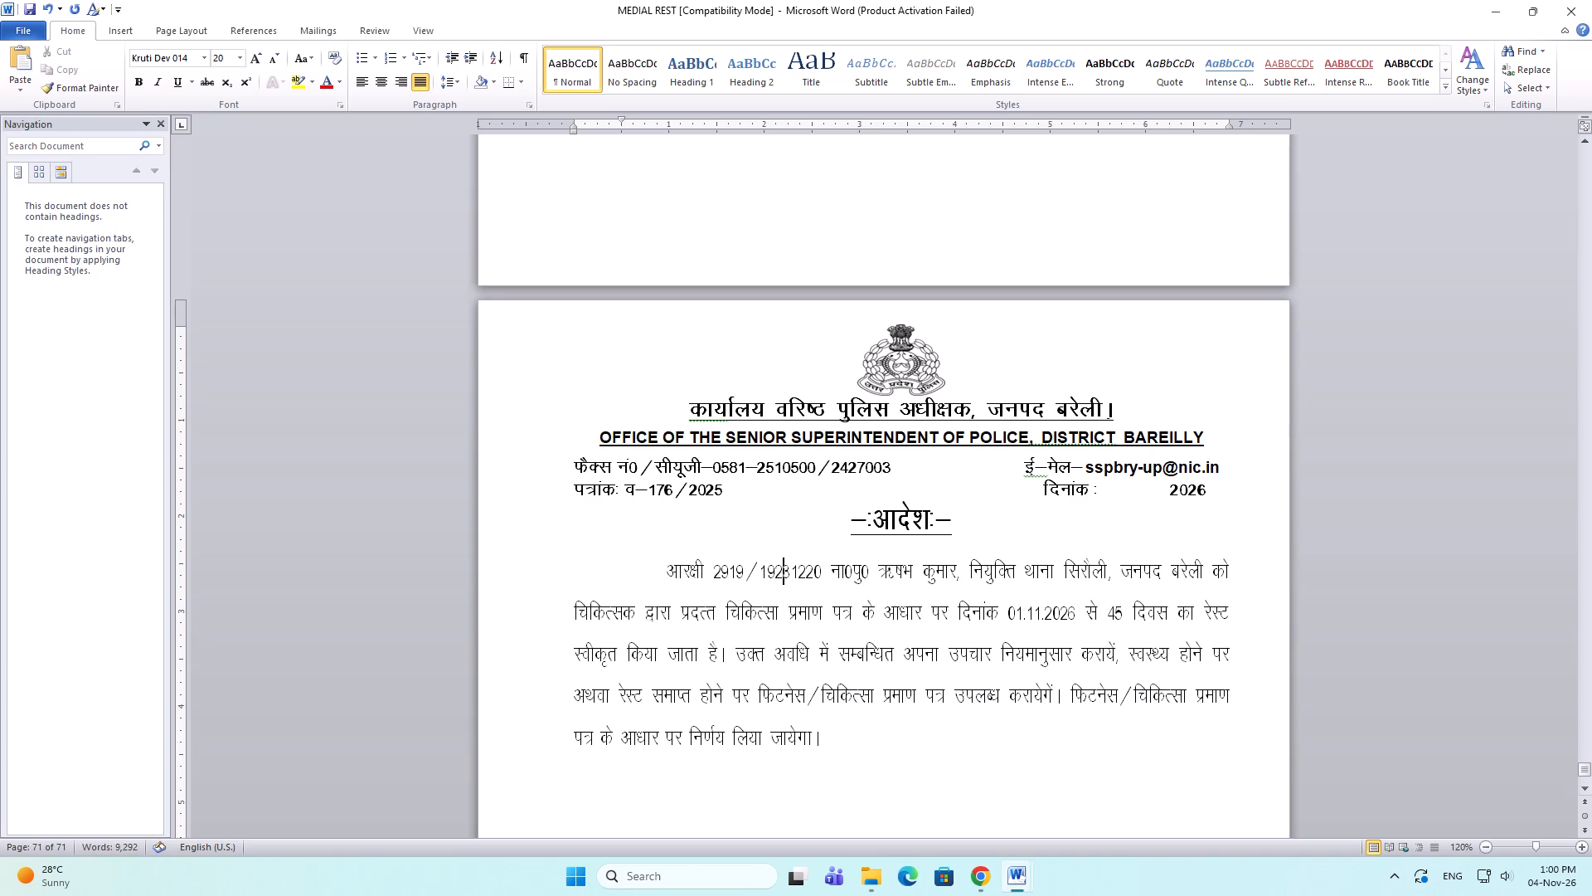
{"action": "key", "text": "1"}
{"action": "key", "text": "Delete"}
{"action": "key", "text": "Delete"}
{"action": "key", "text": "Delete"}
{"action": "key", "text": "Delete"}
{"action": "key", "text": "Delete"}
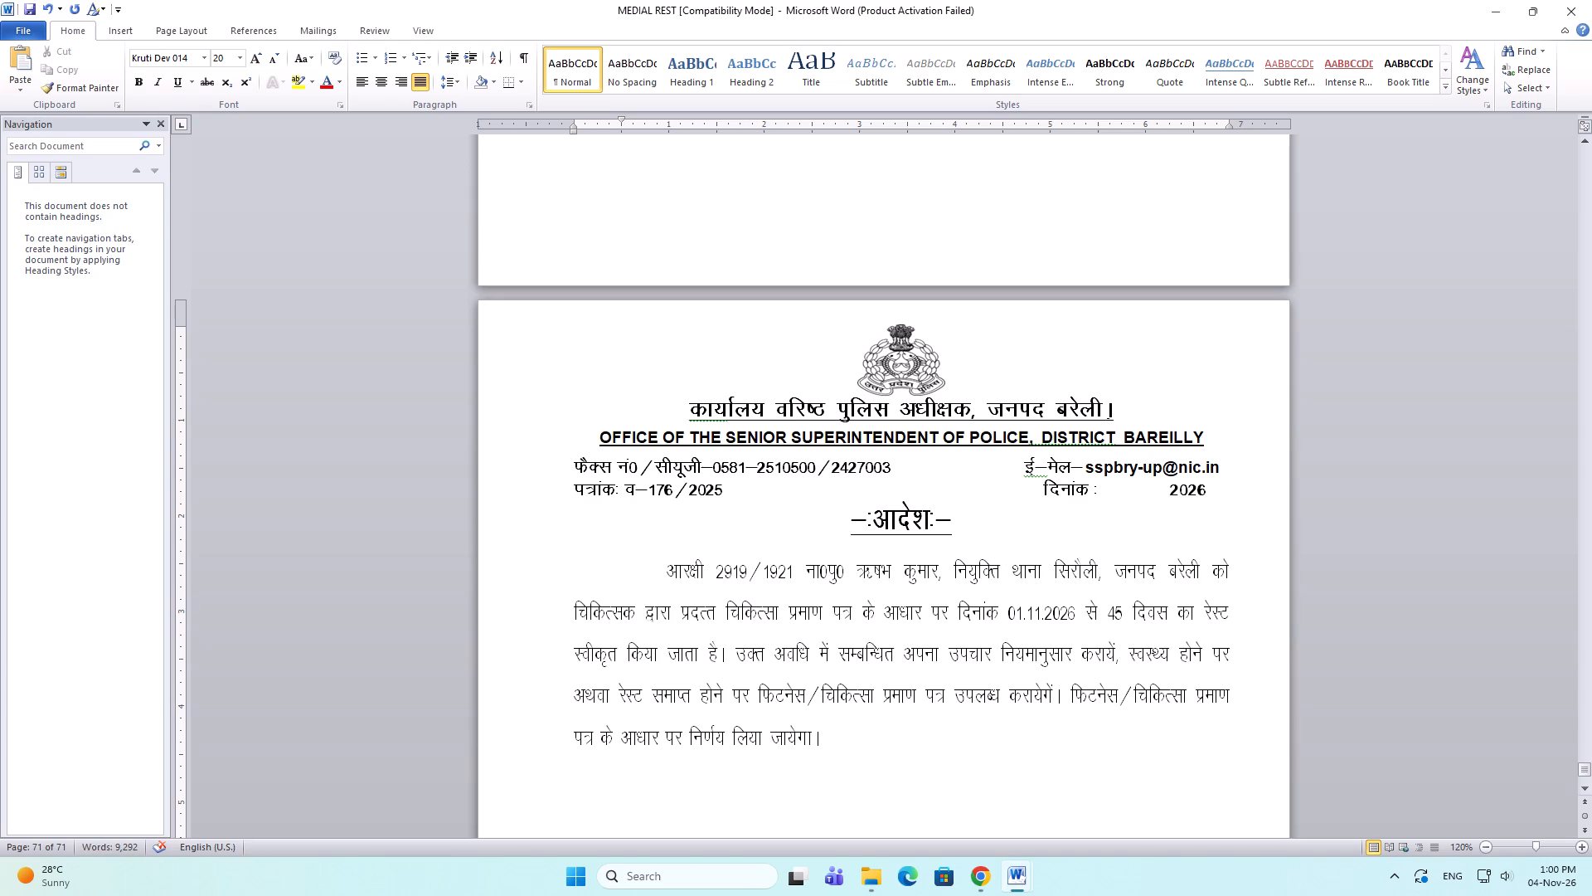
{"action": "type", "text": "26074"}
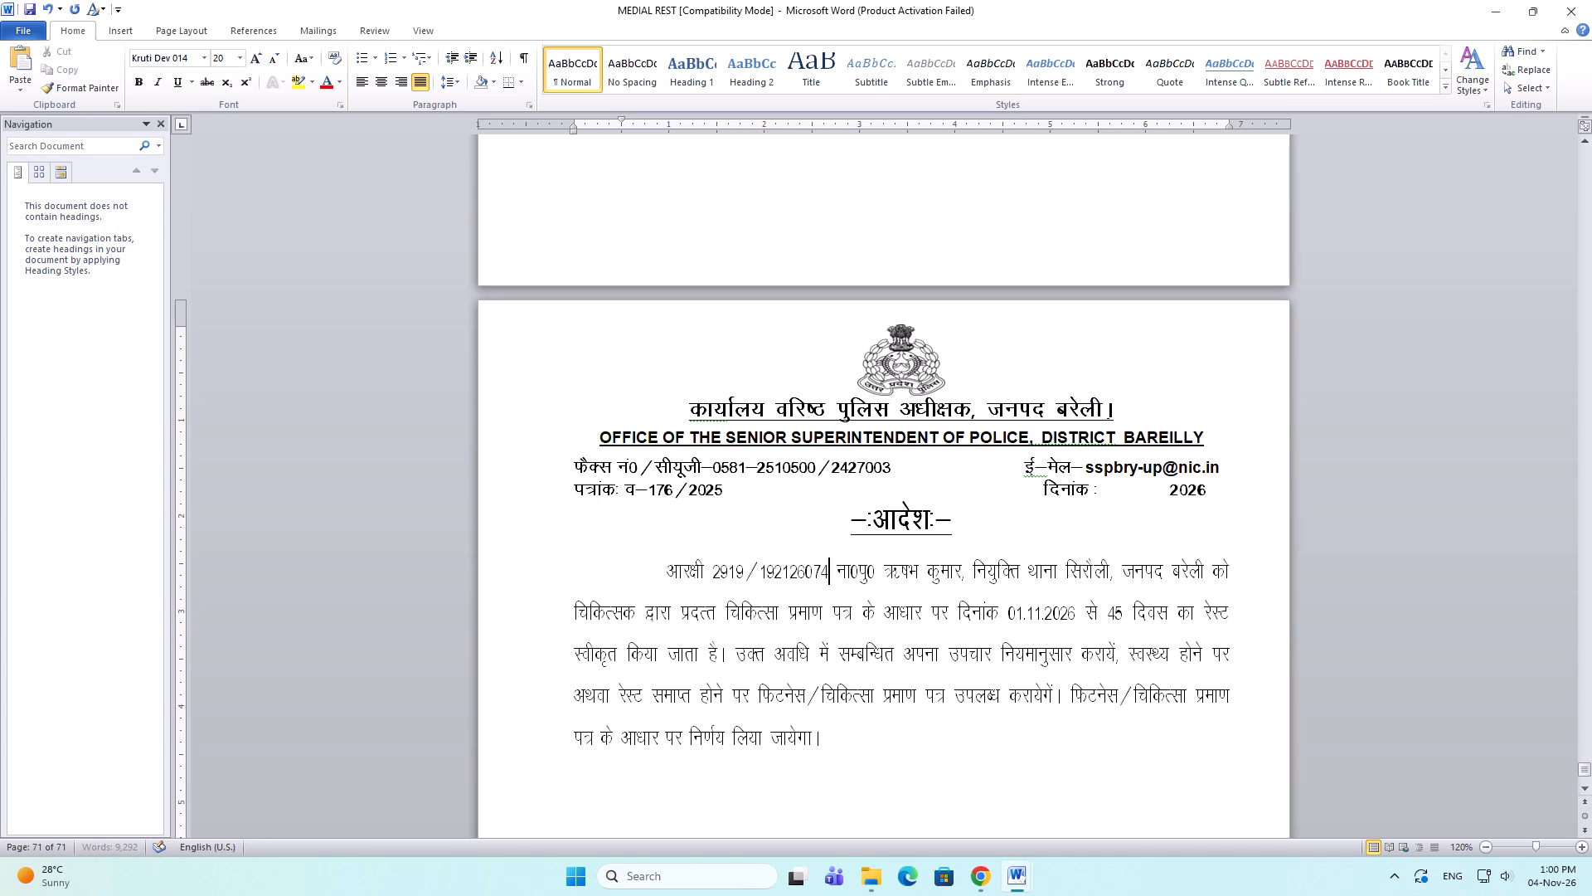
{"action": "left_click_drag", "start_coordinate": [880, 572], "coordinate": [946, 571]}
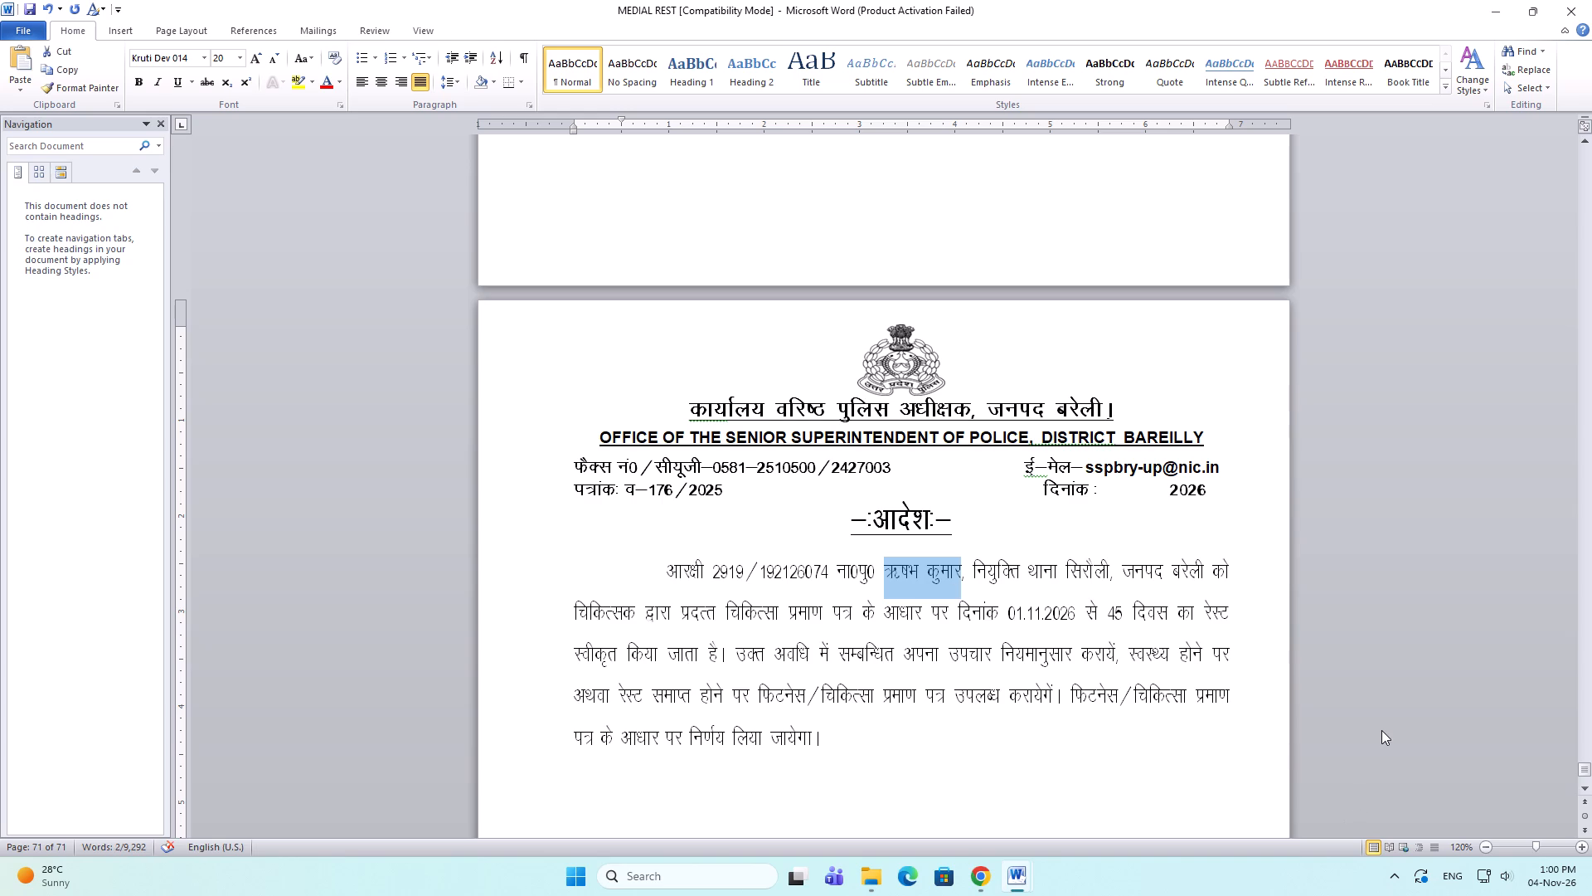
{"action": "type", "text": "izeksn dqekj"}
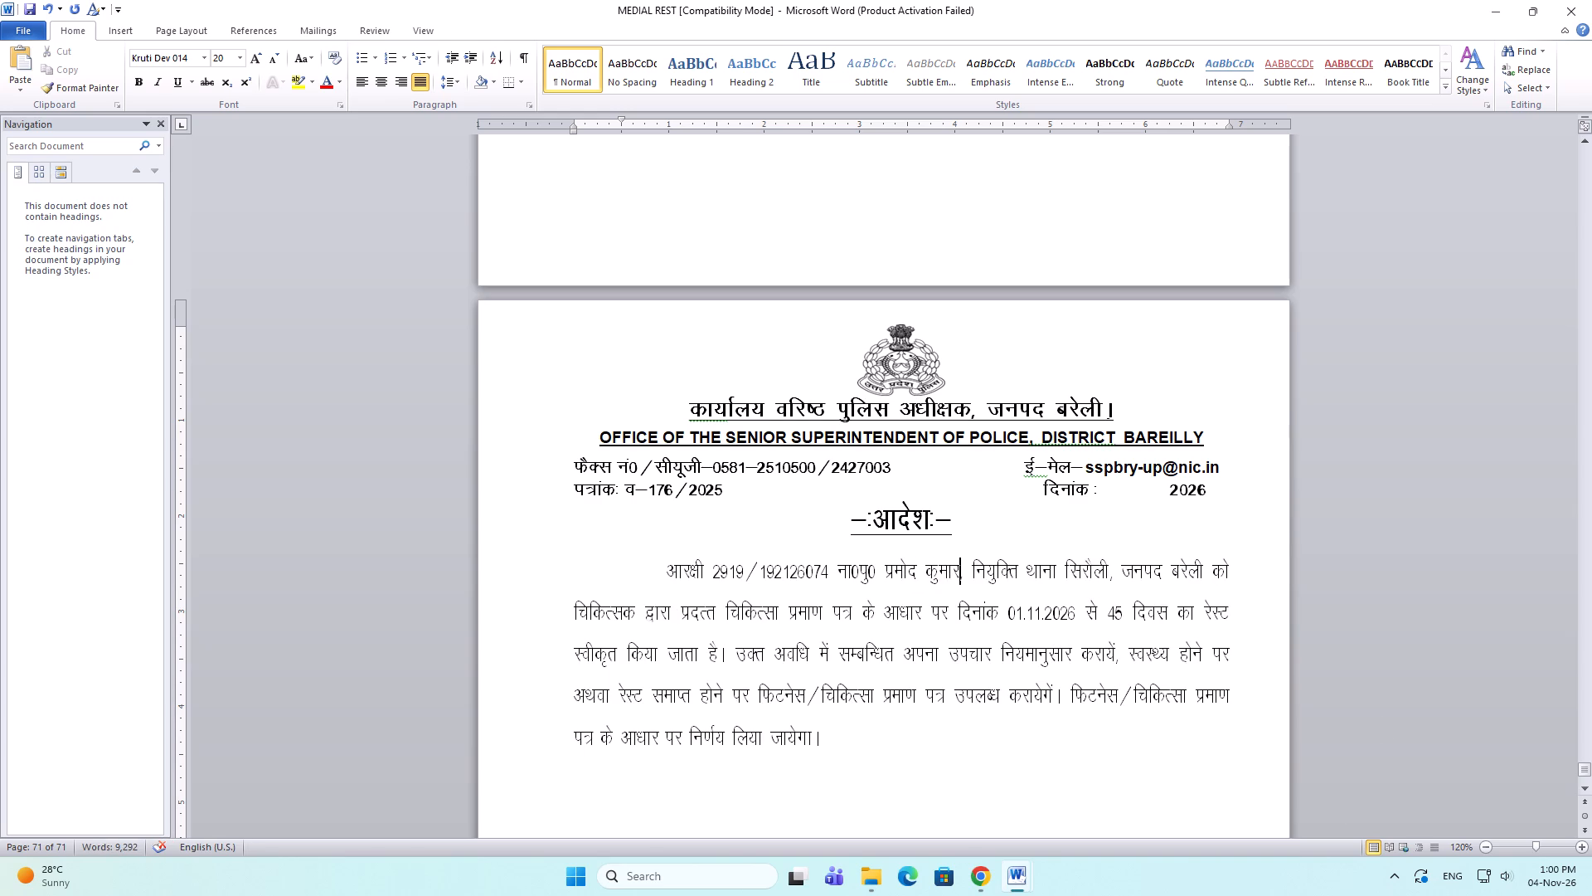
Change the constable's posting in the order's opening sentence to "सम्बद्ध जीआरपी बरेली सिटी, अनुभाग मुरादाबाद,".
{"action": "left_click_drag", "start_coordinate": [1024, 570], "coordinate": [1091, 577]}
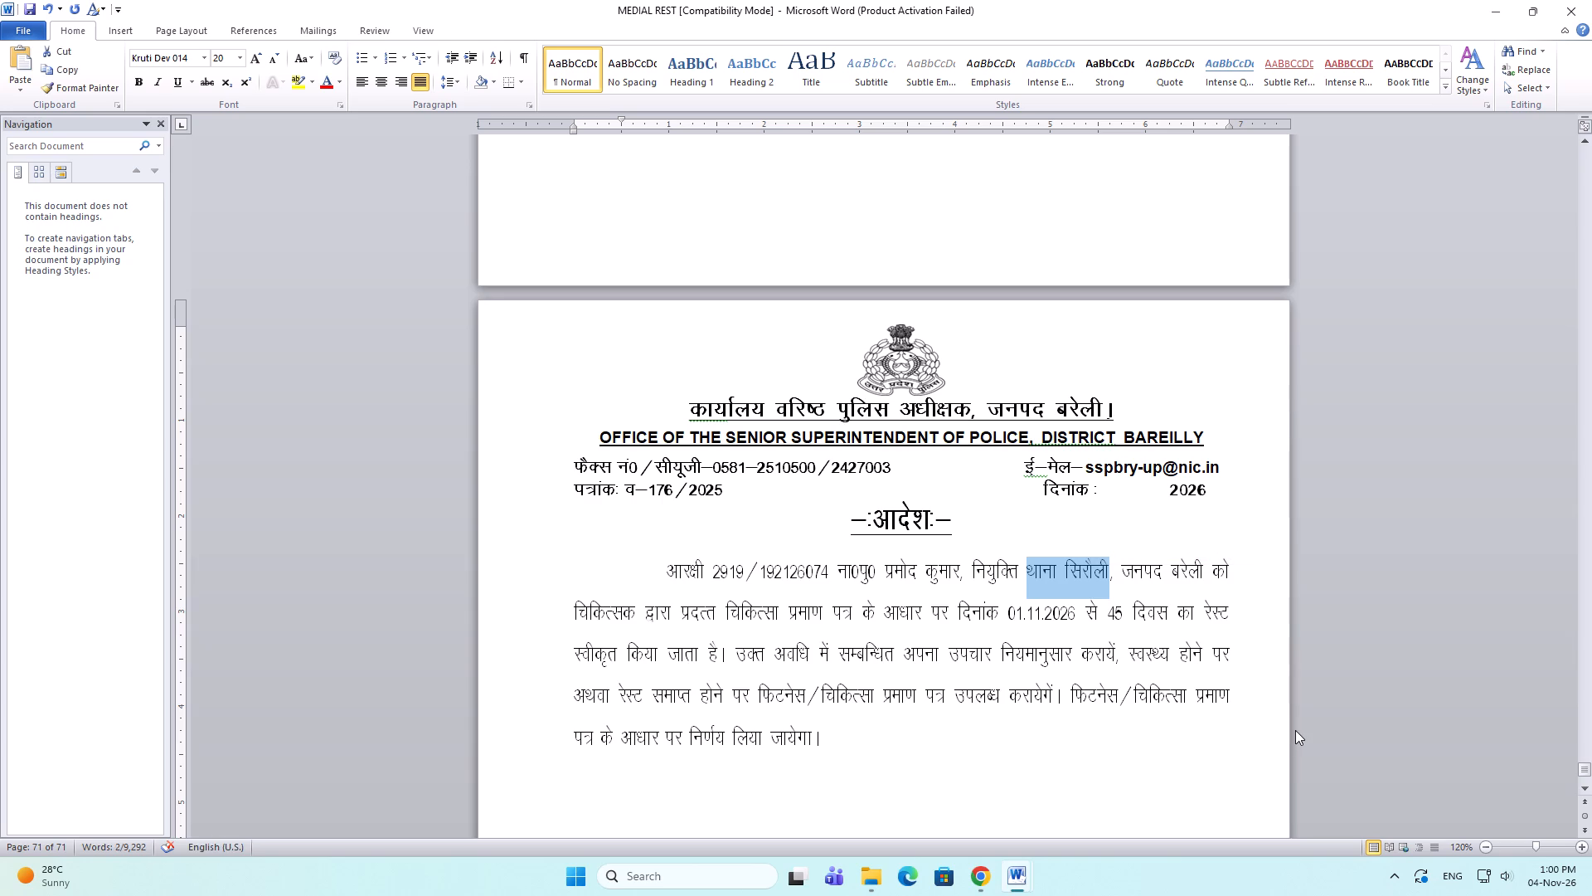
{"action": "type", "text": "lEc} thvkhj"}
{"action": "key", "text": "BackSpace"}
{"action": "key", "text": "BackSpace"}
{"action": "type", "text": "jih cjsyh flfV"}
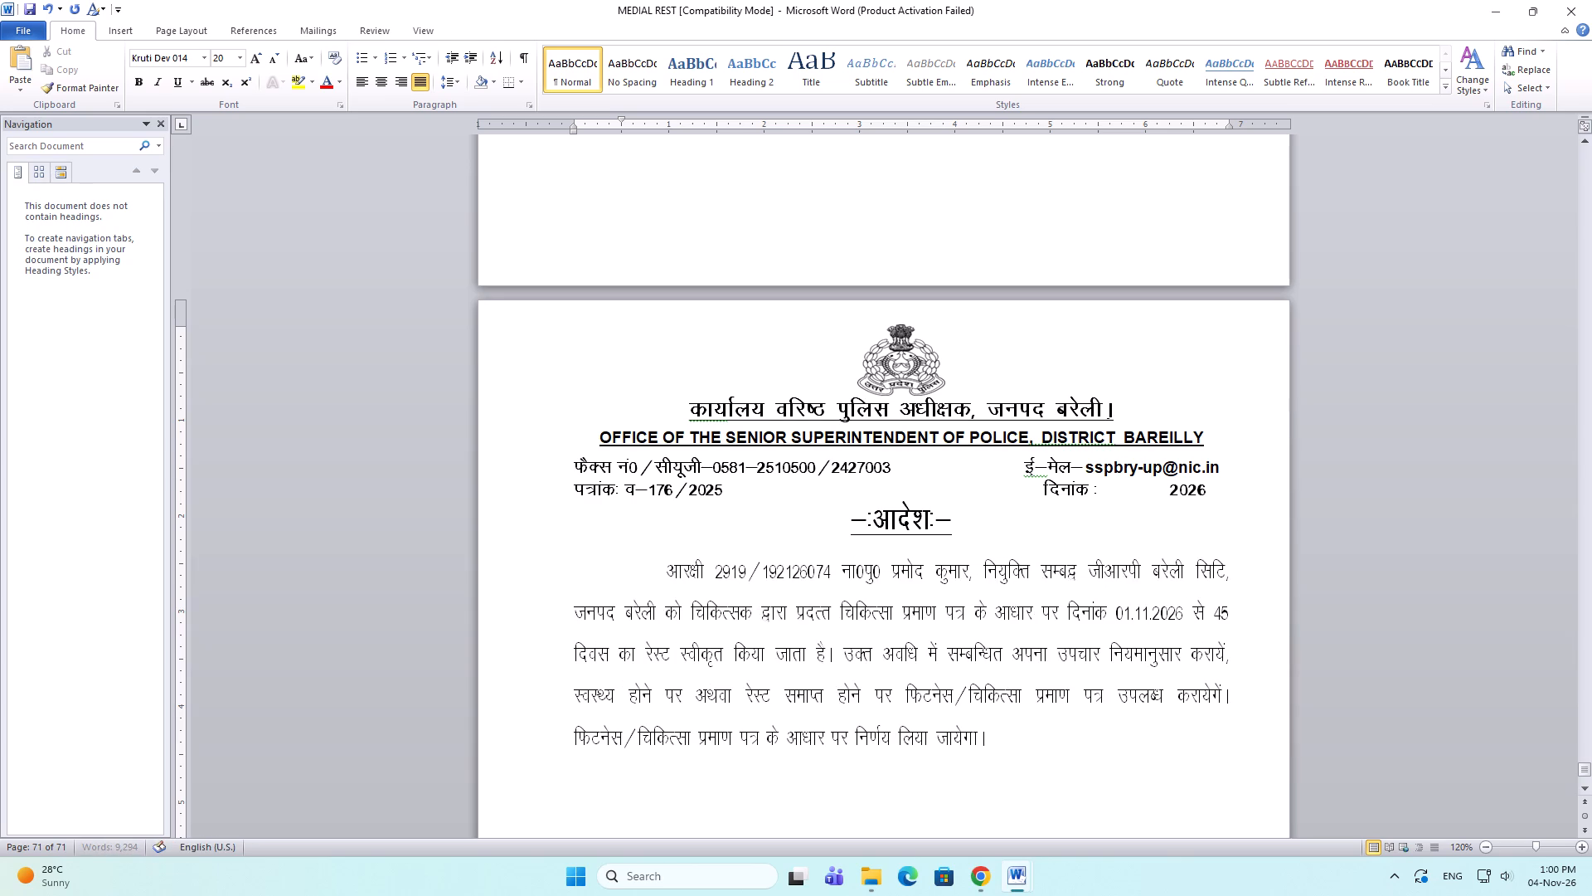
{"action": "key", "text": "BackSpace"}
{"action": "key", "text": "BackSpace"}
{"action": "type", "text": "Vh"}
{"action": "left_click_drag", "start_coordinate": [575, 609], "coordinate": [643, 611]}
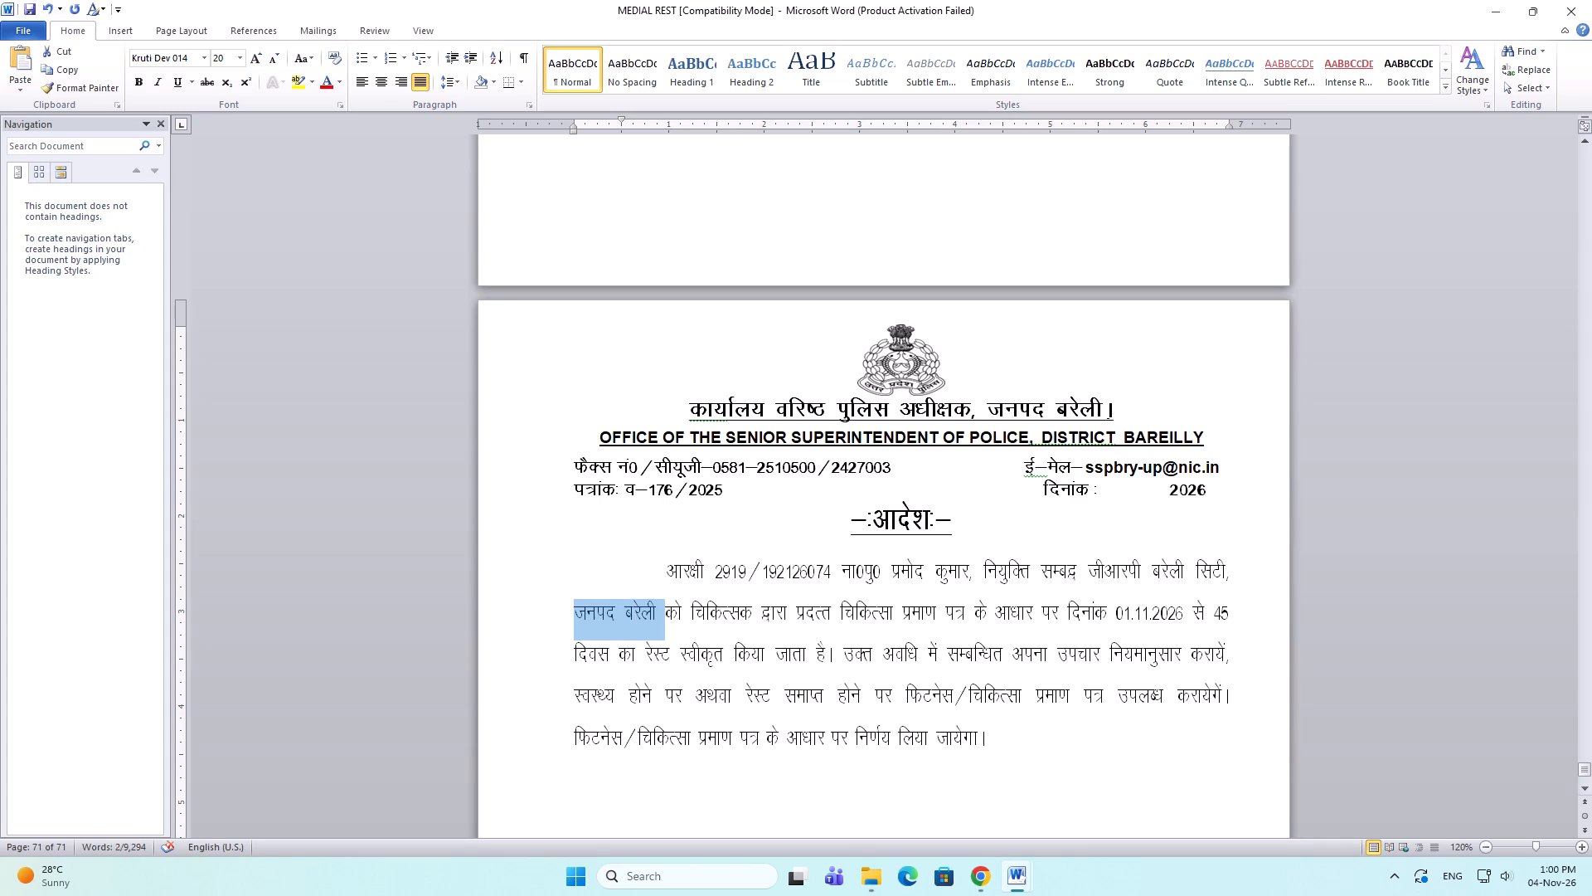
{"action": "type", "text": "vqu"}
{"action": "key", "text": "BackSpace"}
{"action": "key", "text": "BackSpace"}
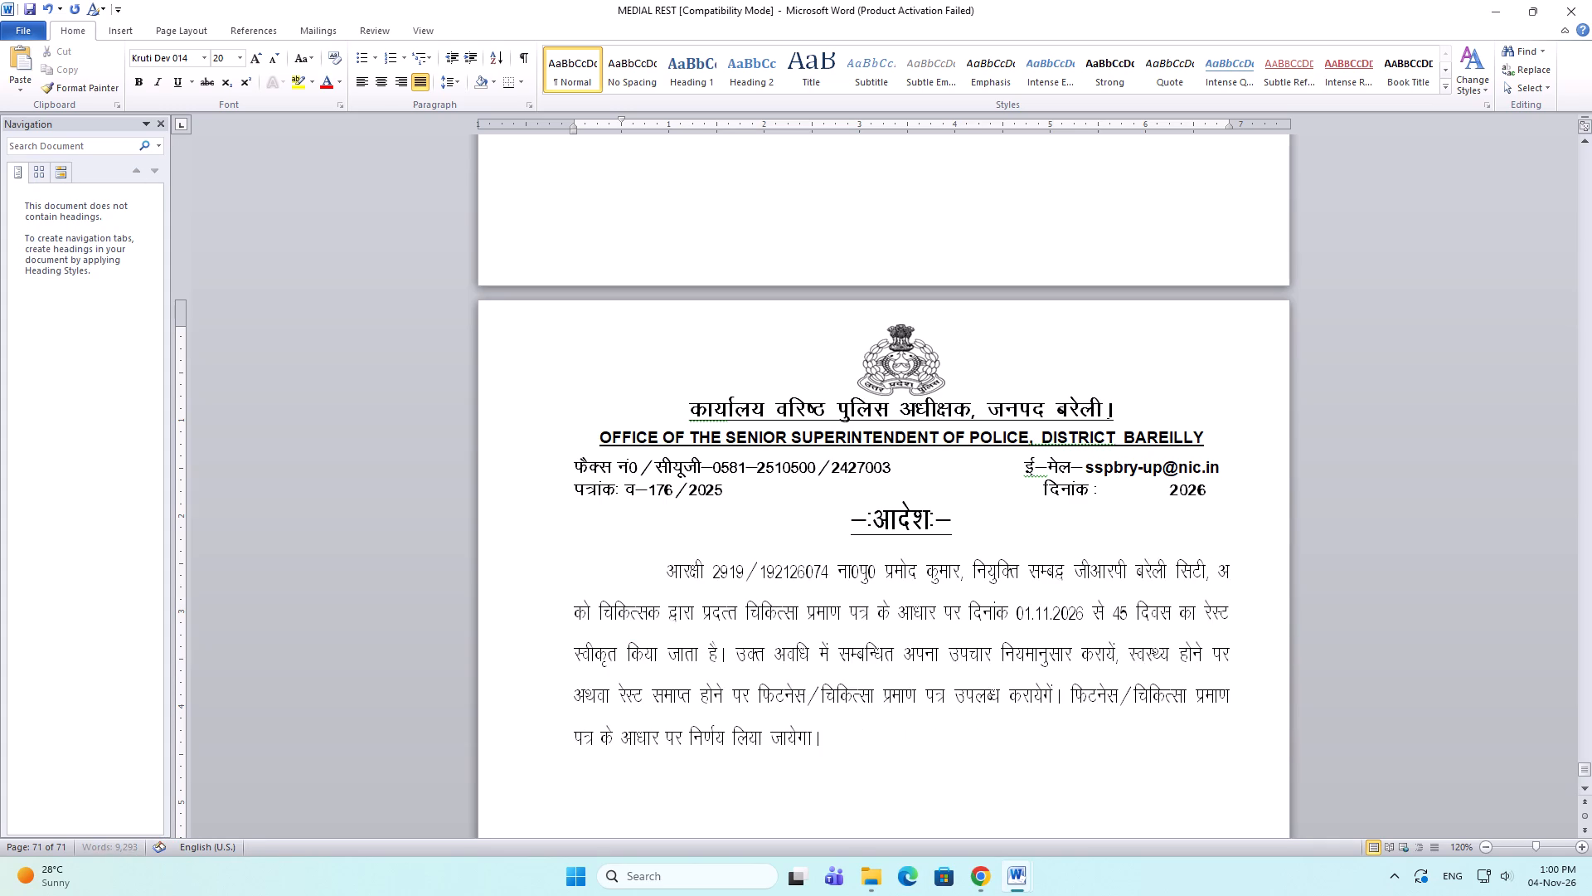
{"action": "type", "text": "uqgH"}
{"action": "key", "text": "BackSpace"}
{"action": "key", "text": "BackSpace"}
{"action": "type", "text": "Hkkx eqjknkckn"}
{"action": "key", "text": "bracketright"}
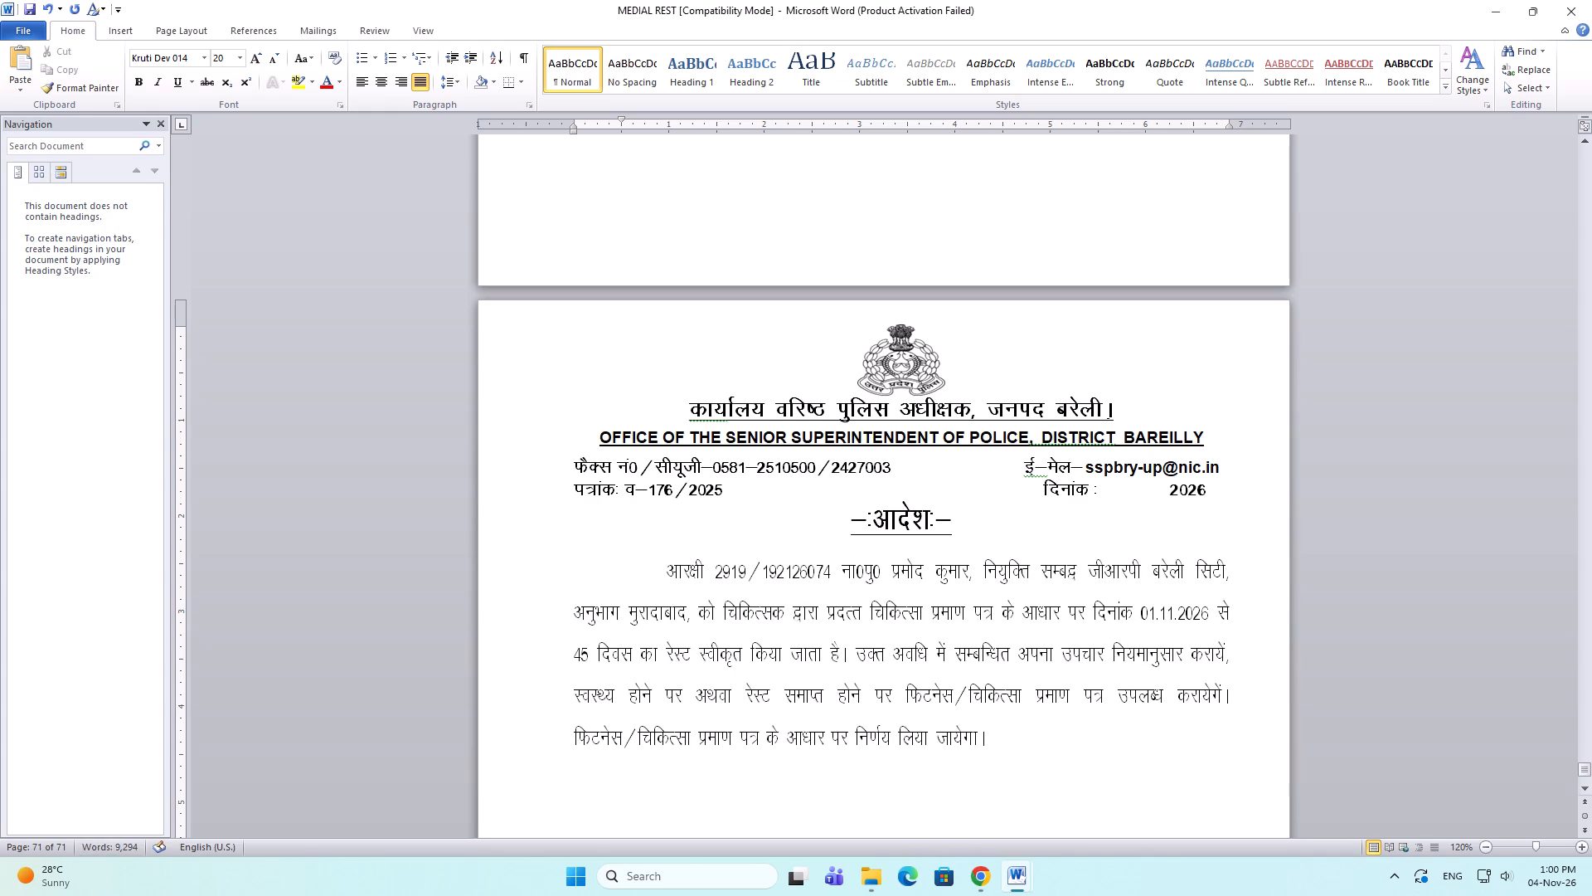
Set the rest start date in the new order's body to 04.11.2026.
{"action": "left_click_drag", "start_coordinate": [1141, 609], "coordinate": [1197, 609]}
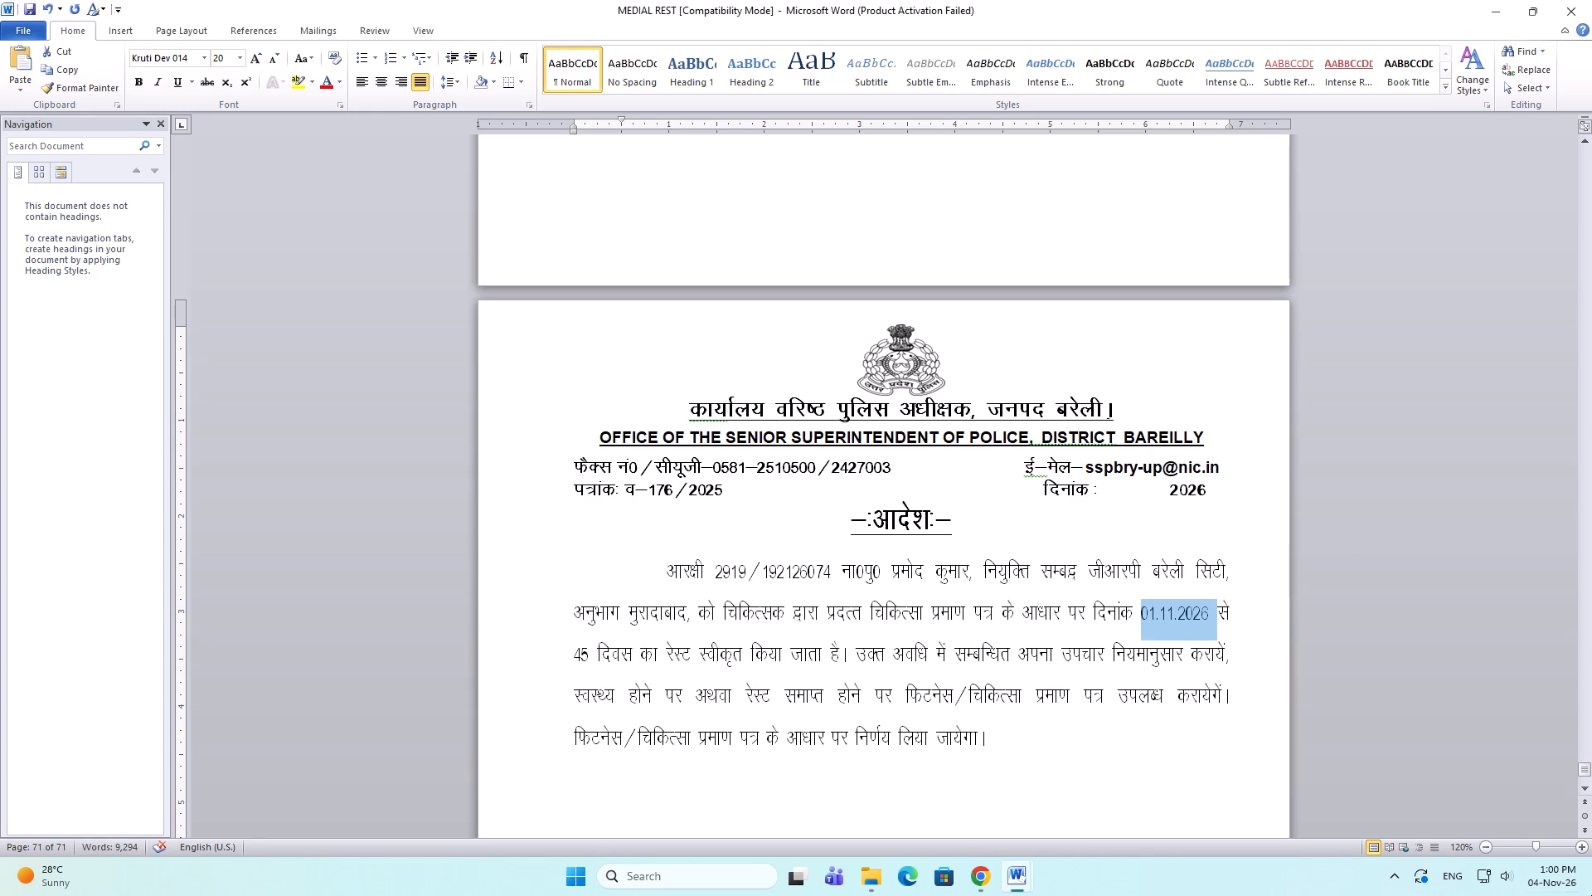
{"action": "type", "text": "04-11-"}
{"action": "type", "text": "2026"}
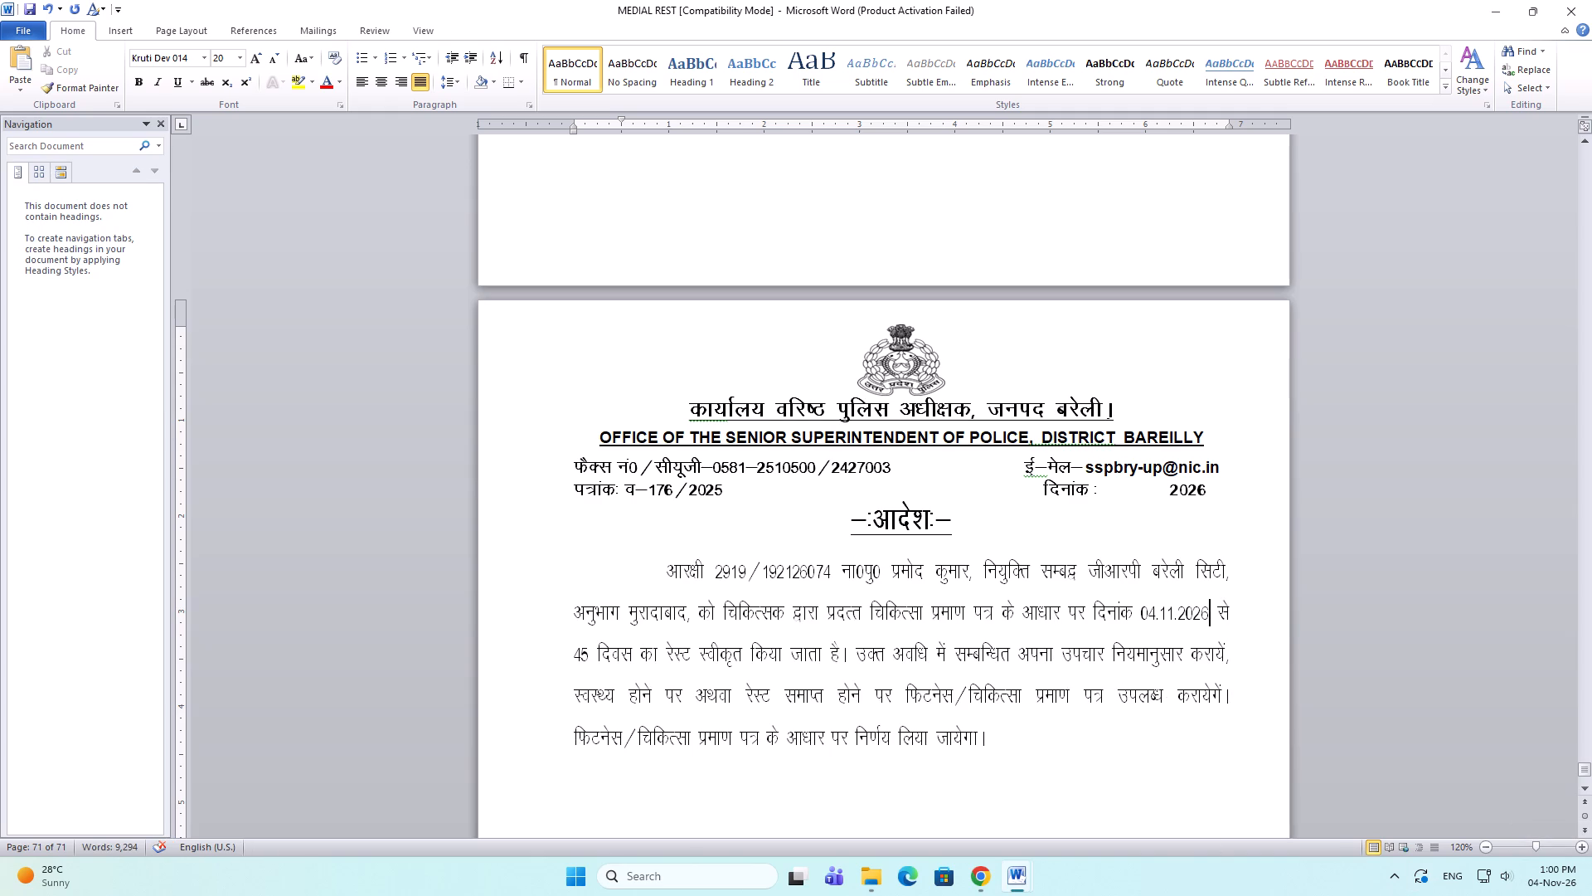
Copy the constable's rank, numbers and name from the opening line over the old constable's details in copy-list item 3.
{"action": "scroll", "coordinate": [895, 667], "scroll_direction": "down", "scroll_amount": 5}
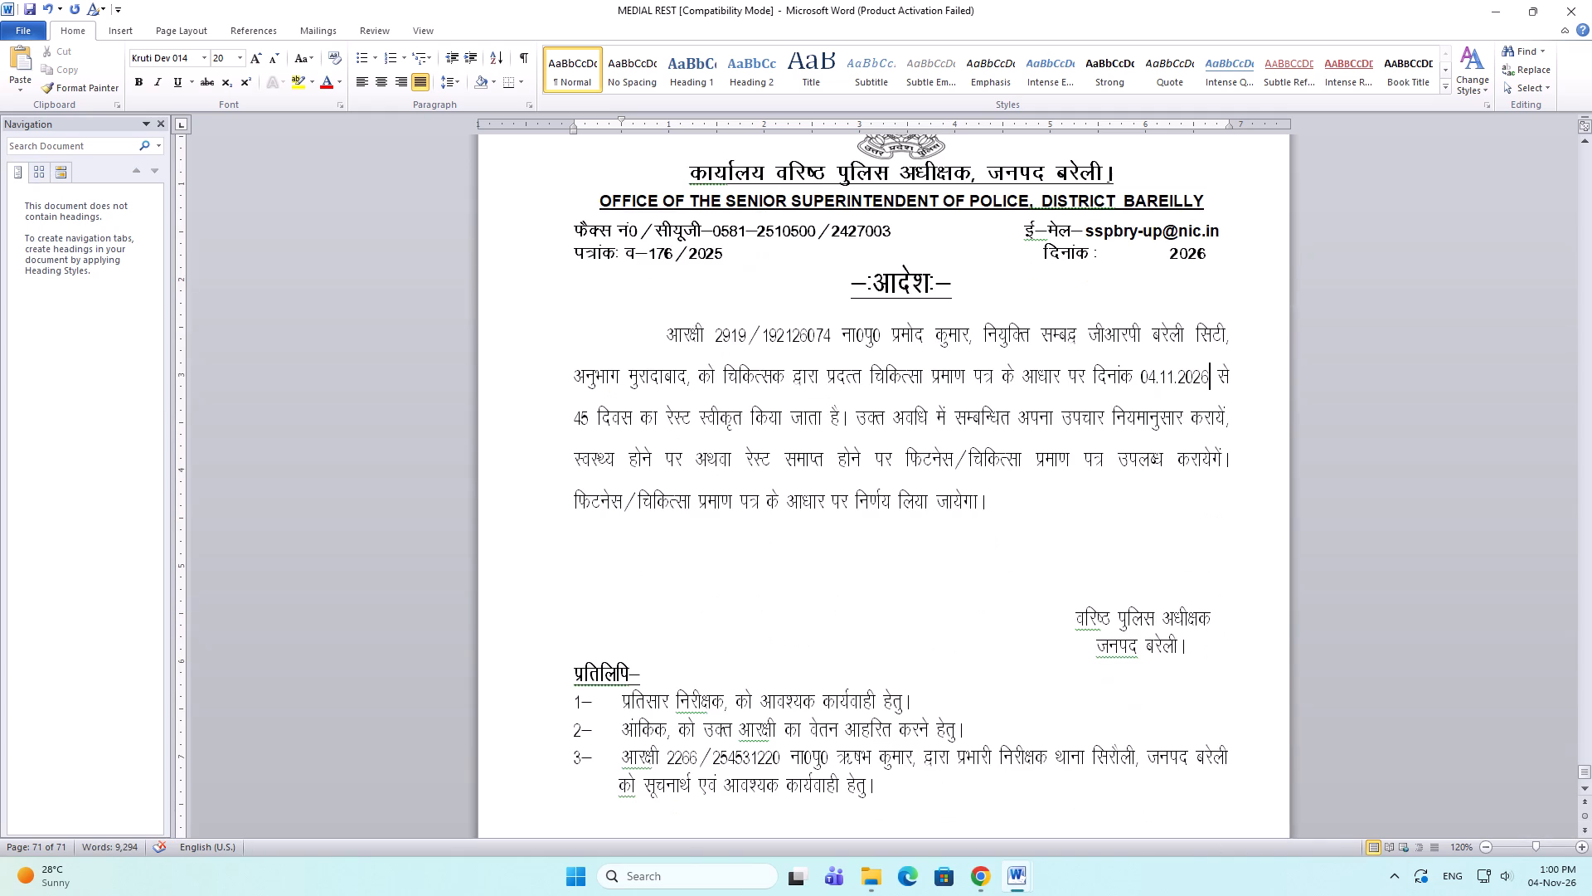
{"action": "left_click_drag", "start_coordinate": [673, 330], "coordinate": [960, 329]}
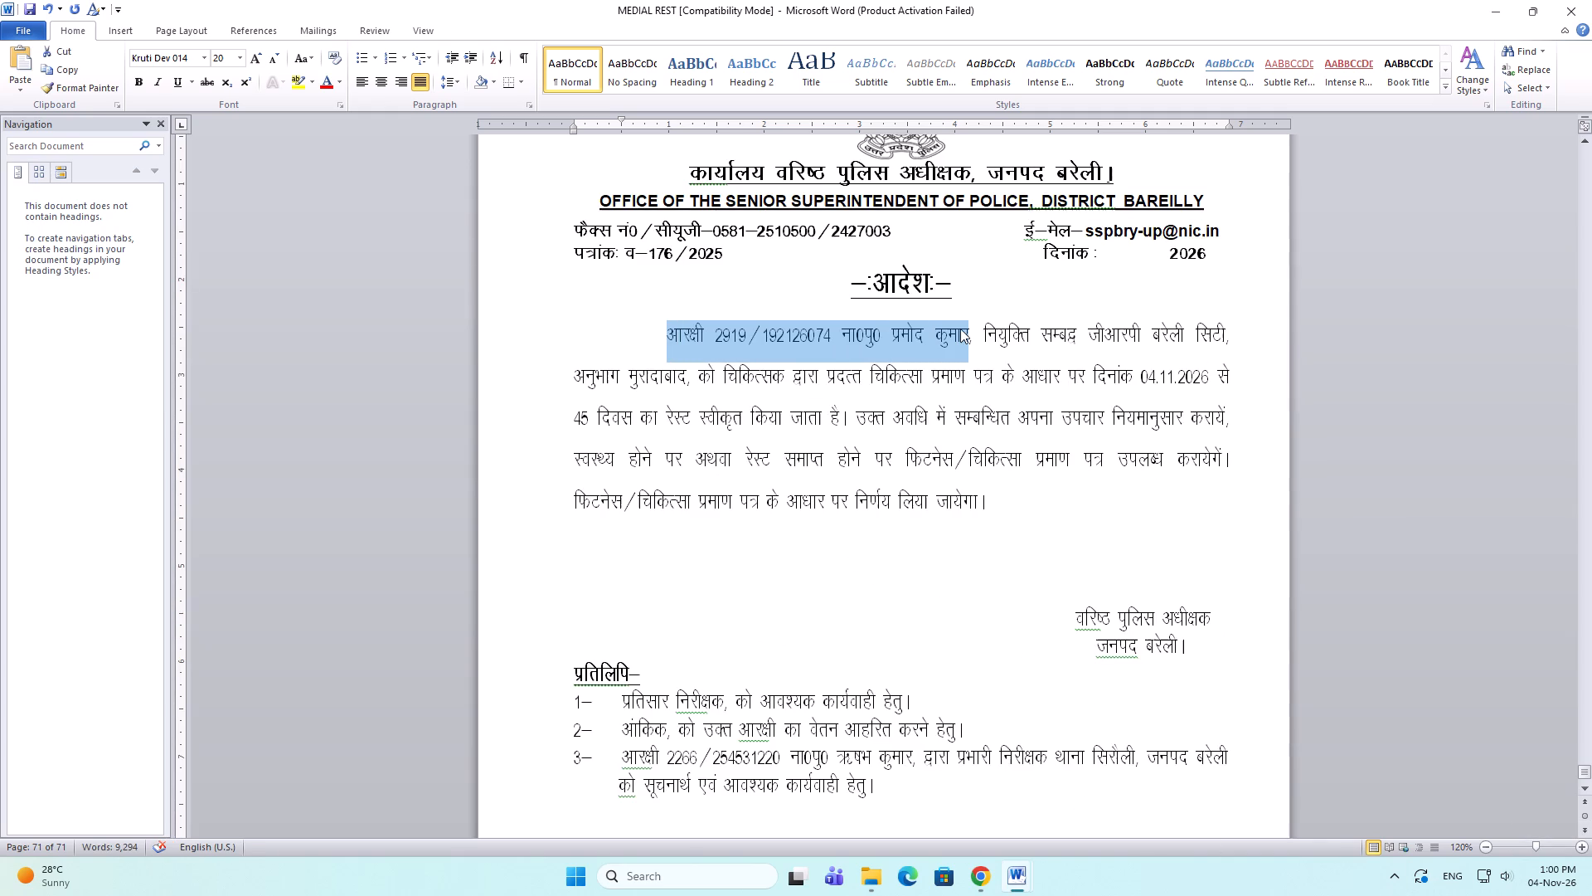
{"action": "key", "text": "ctrl+c"}
{"action": "scroll", "coordinate": [861, 479], "scroll_direction": "down", "scroll_amount": 4}
{"action": "left_click_drag", "start_coordinate": [620, 566], "coordinate": [829, 567]}
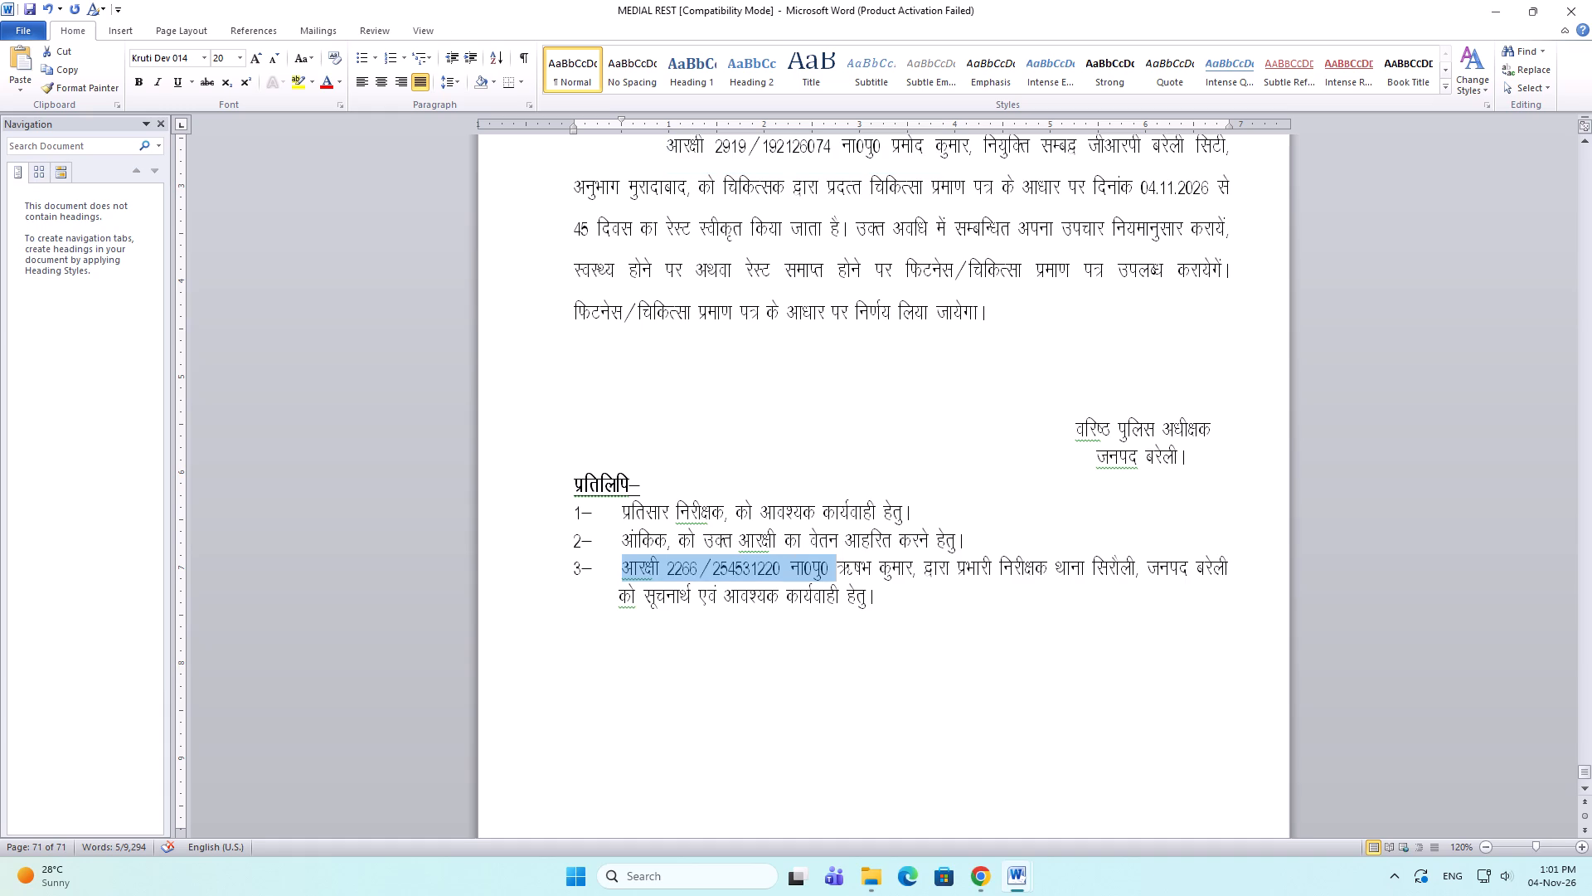
{"action": "left_click_drag", "start_coordinate": [829, 567], "coordinate": [897, 567]}
{"action": "key", "text": "ctrl+v"}
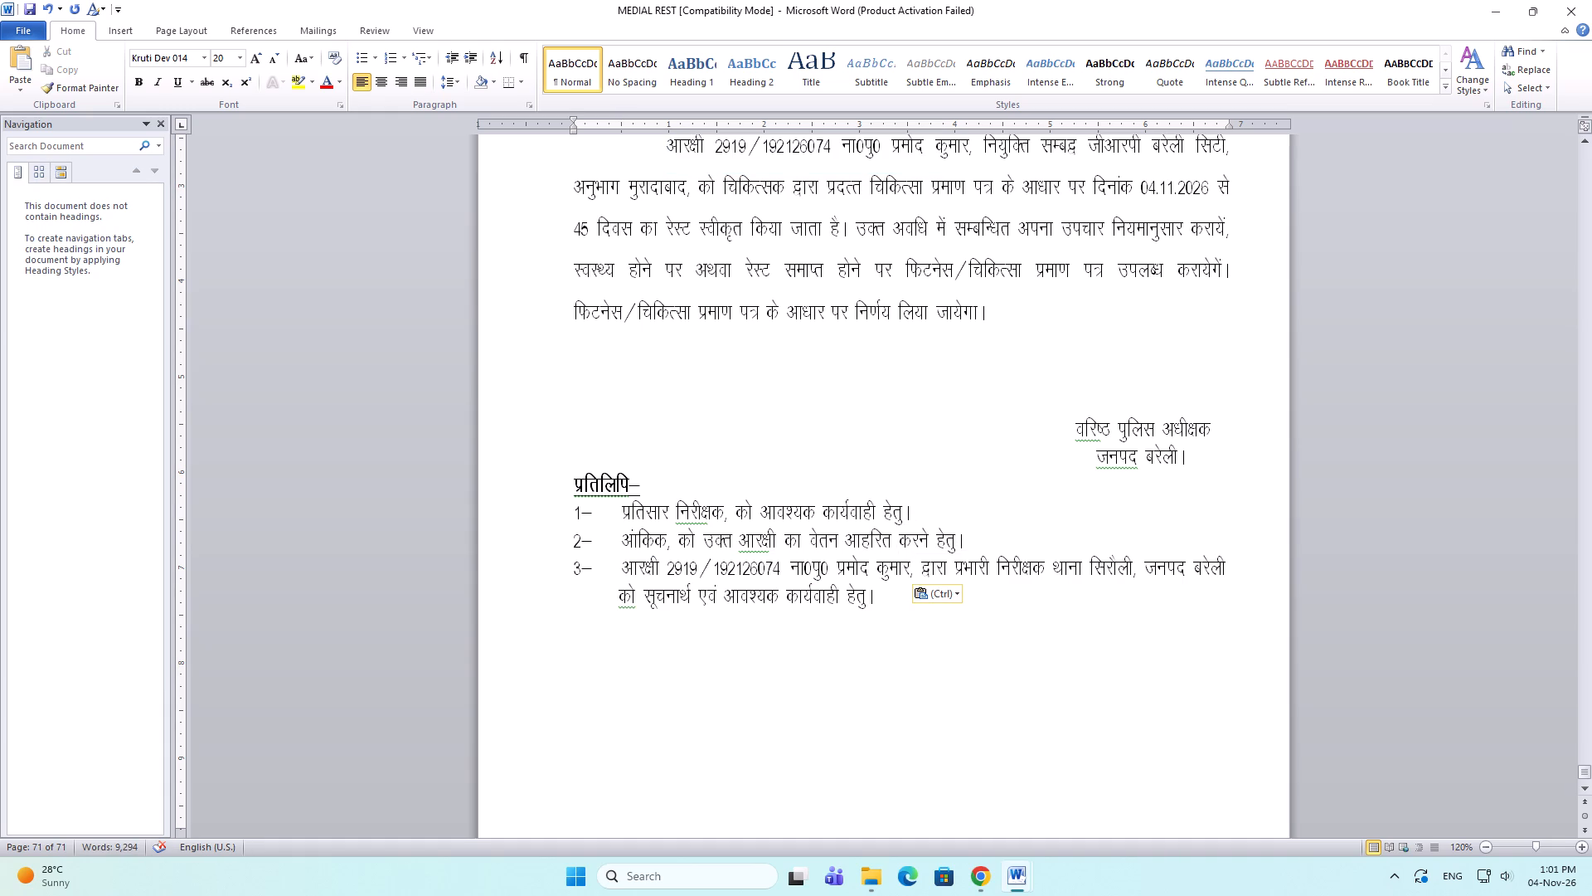
In copy-list item 3, replace the police station with "थाना जीआरपी, बरेली सिटी".
{"action": "left_click_drag", "start_coordinate": [1056, 563], "coordinate": [1084, 569]}
{"action": "left_click_drag", "start_coordinate": [1084, 569], "coordinate": [1125, 571]}
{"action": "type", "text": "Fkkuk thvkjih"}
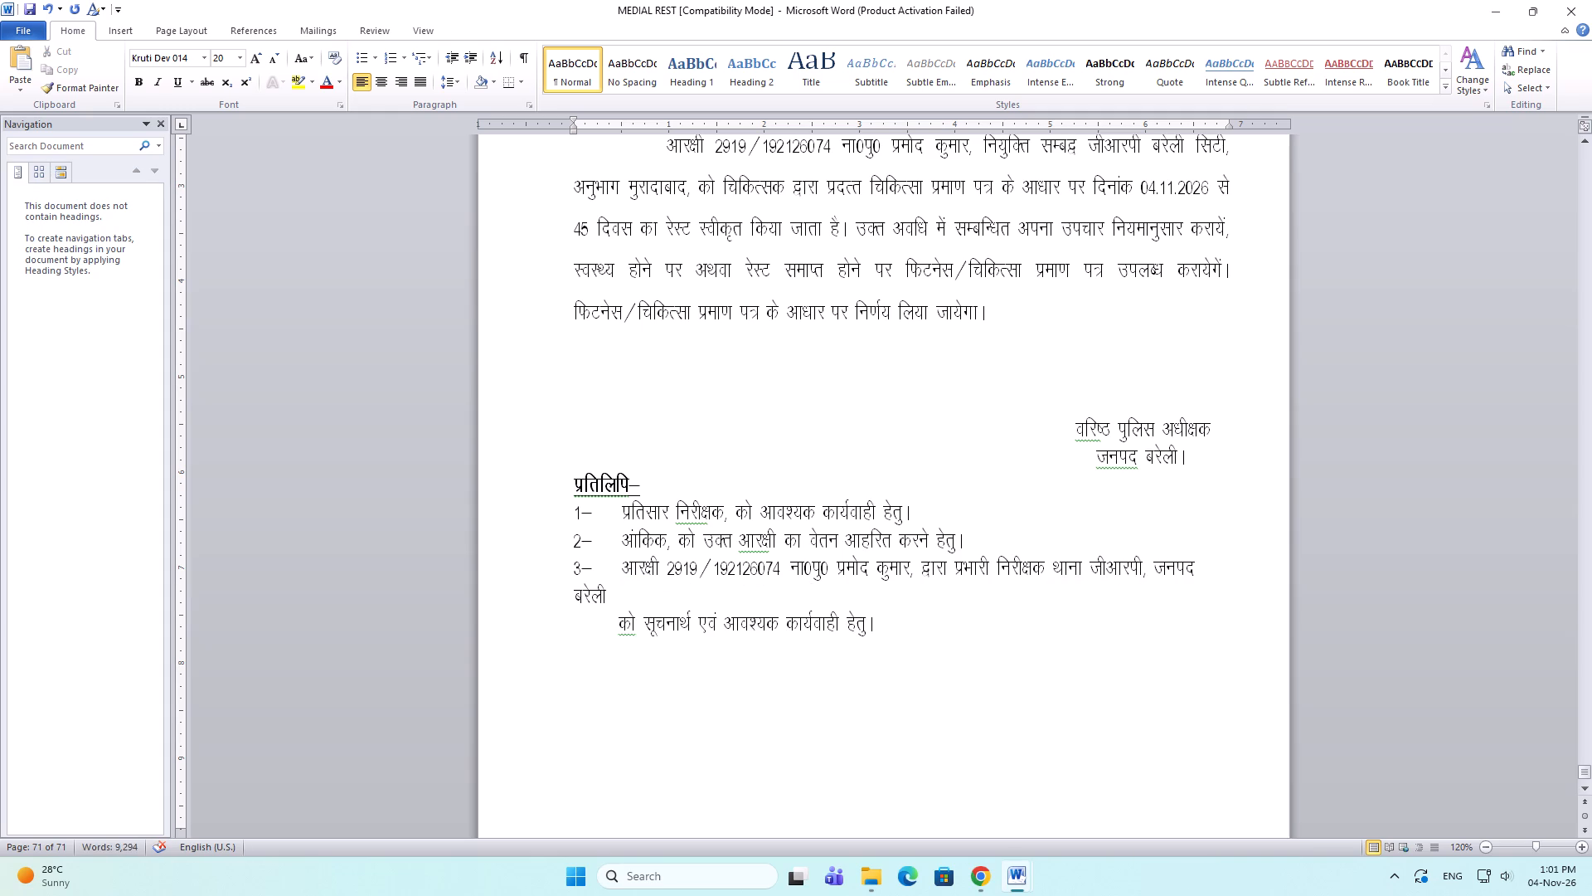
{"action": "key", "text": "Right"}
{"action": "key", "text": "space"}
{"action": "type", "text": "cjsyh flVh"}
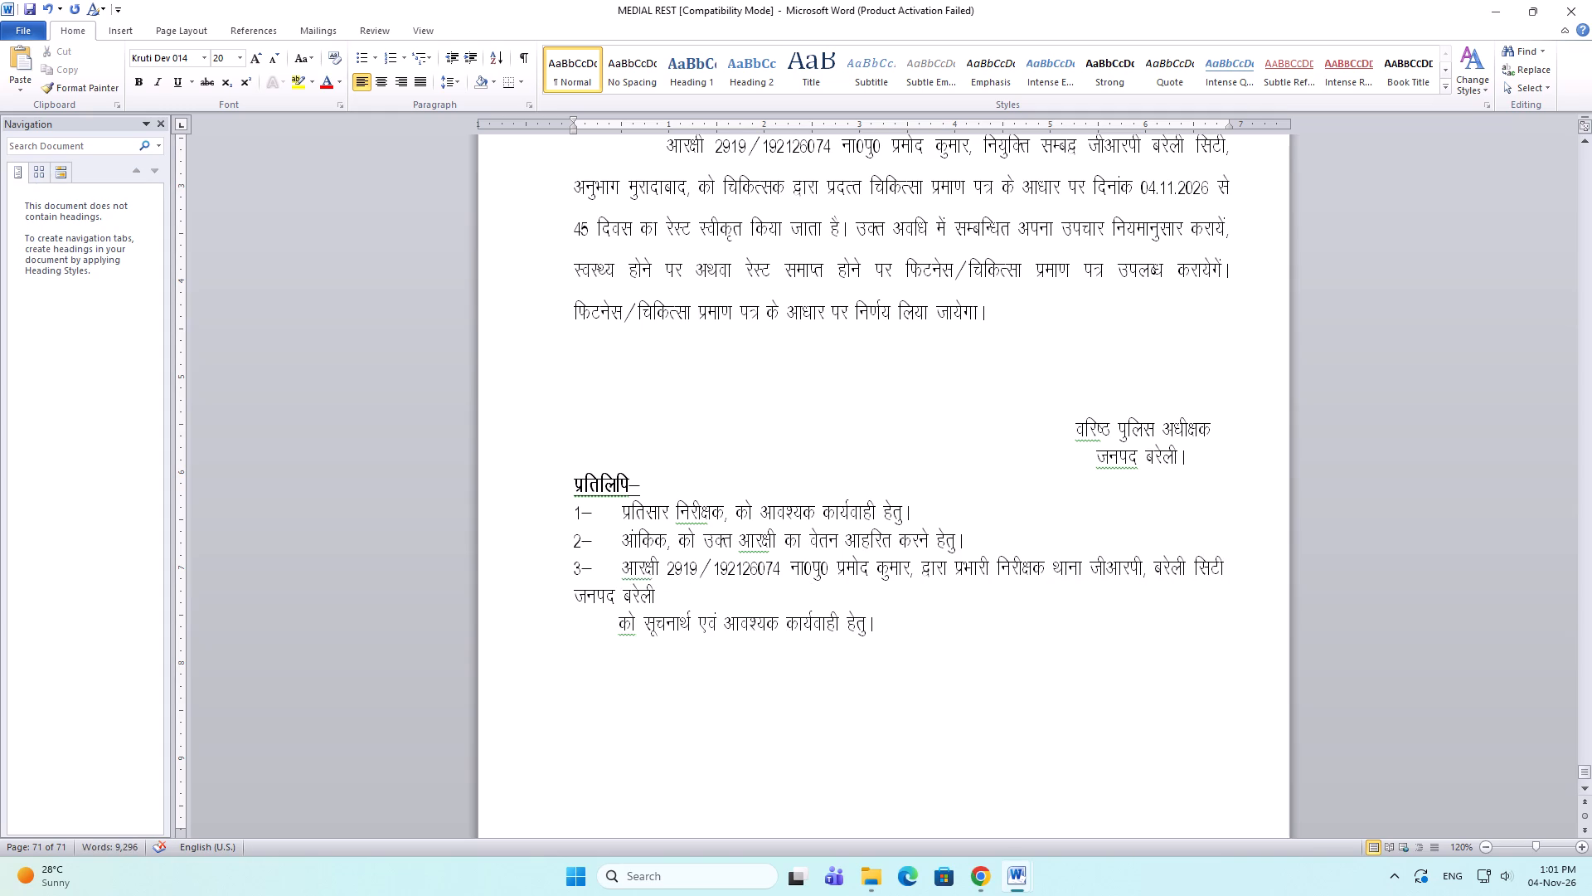
In copy-list item 3, replace the district "जनपद बरेली" with "अनुभाग–मुरादाबद" and join the following line directly after it.
{"action": "left_click_drag", "start_coordinate": [577, 592], "coordinate": [661, 601]}
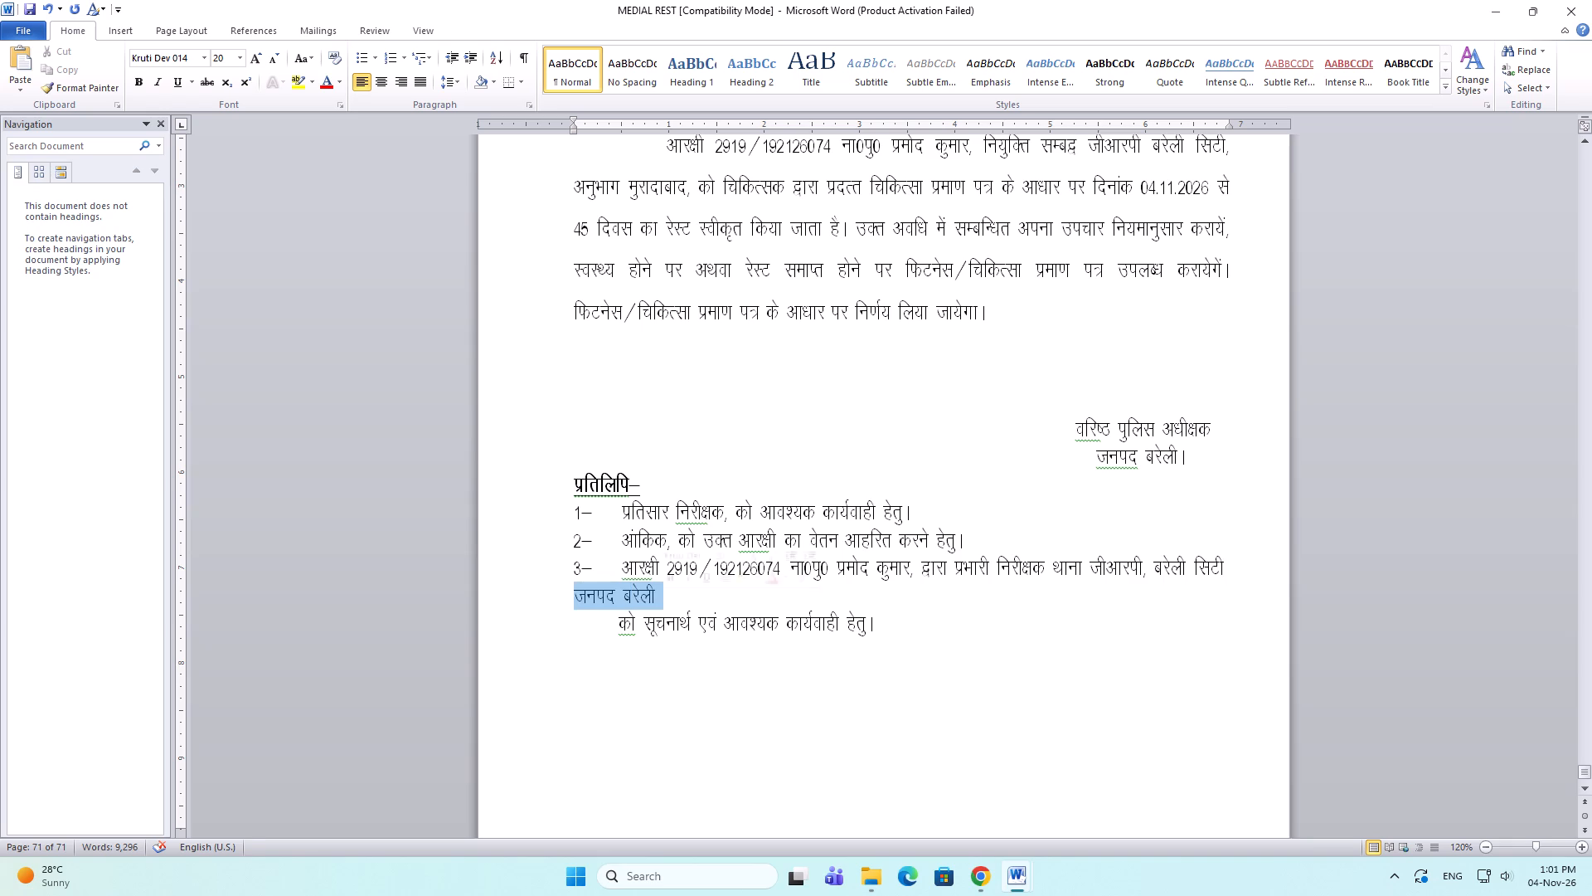
{"action": "key", "text": "Tab"}
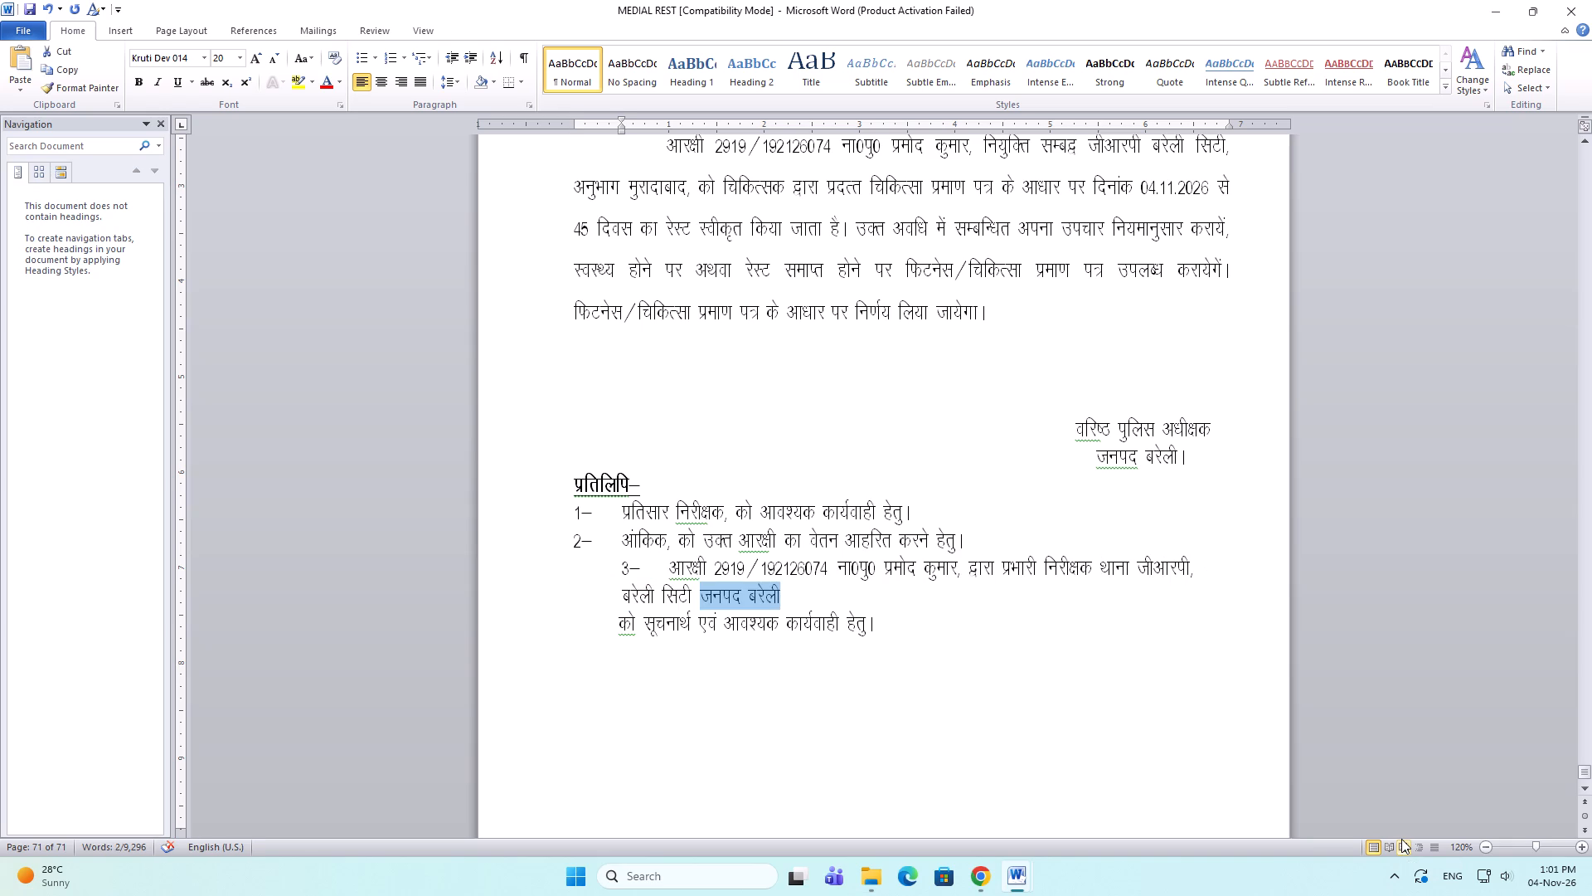
{"action": "key", "text": "BackSpace"}
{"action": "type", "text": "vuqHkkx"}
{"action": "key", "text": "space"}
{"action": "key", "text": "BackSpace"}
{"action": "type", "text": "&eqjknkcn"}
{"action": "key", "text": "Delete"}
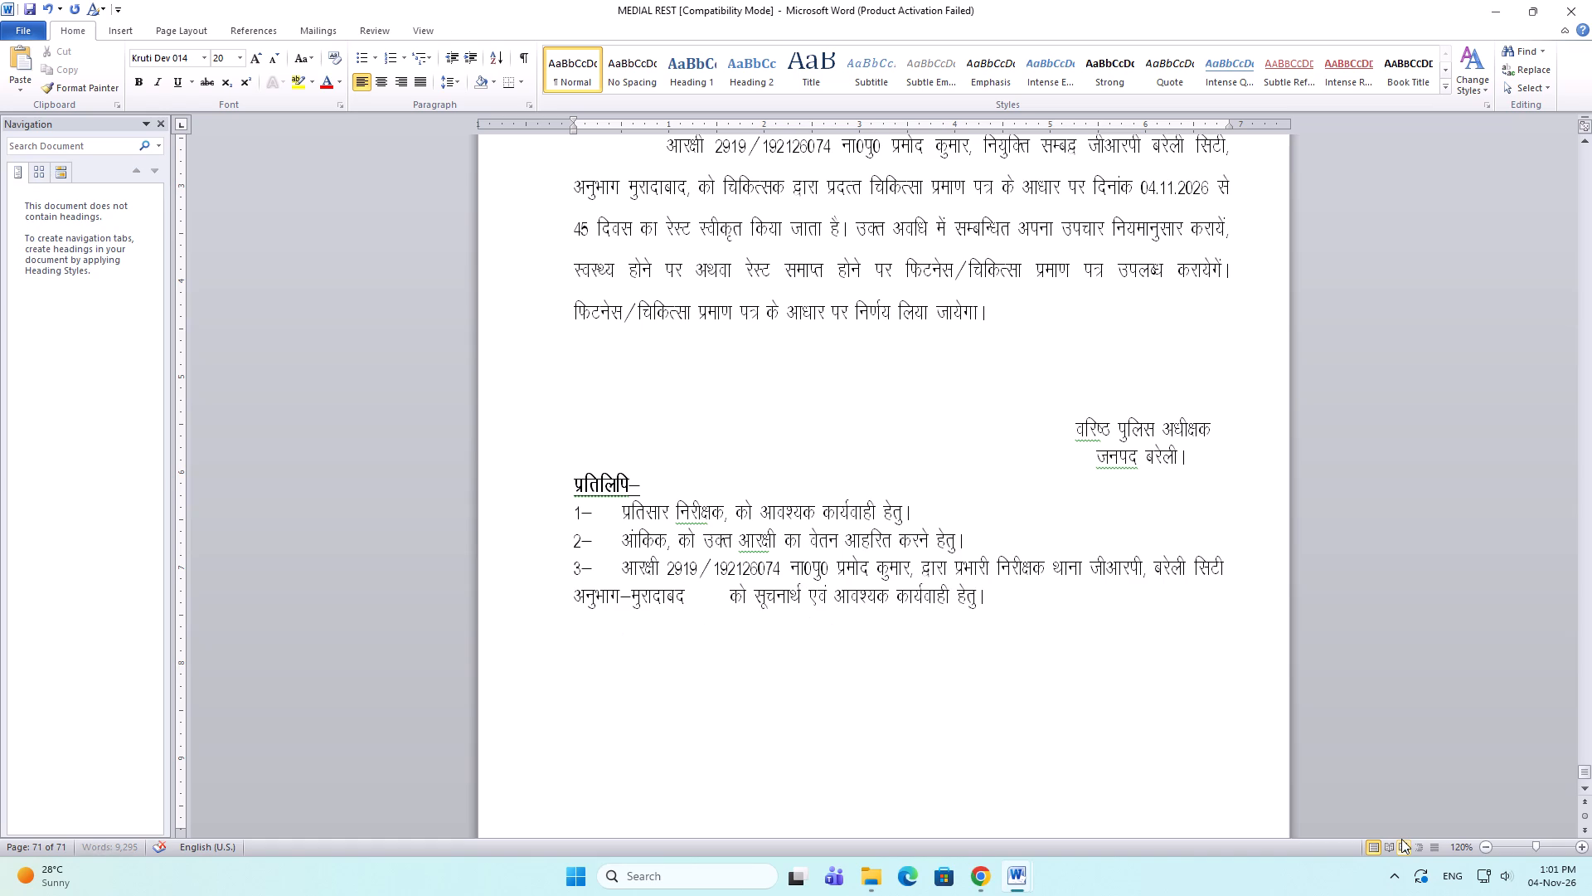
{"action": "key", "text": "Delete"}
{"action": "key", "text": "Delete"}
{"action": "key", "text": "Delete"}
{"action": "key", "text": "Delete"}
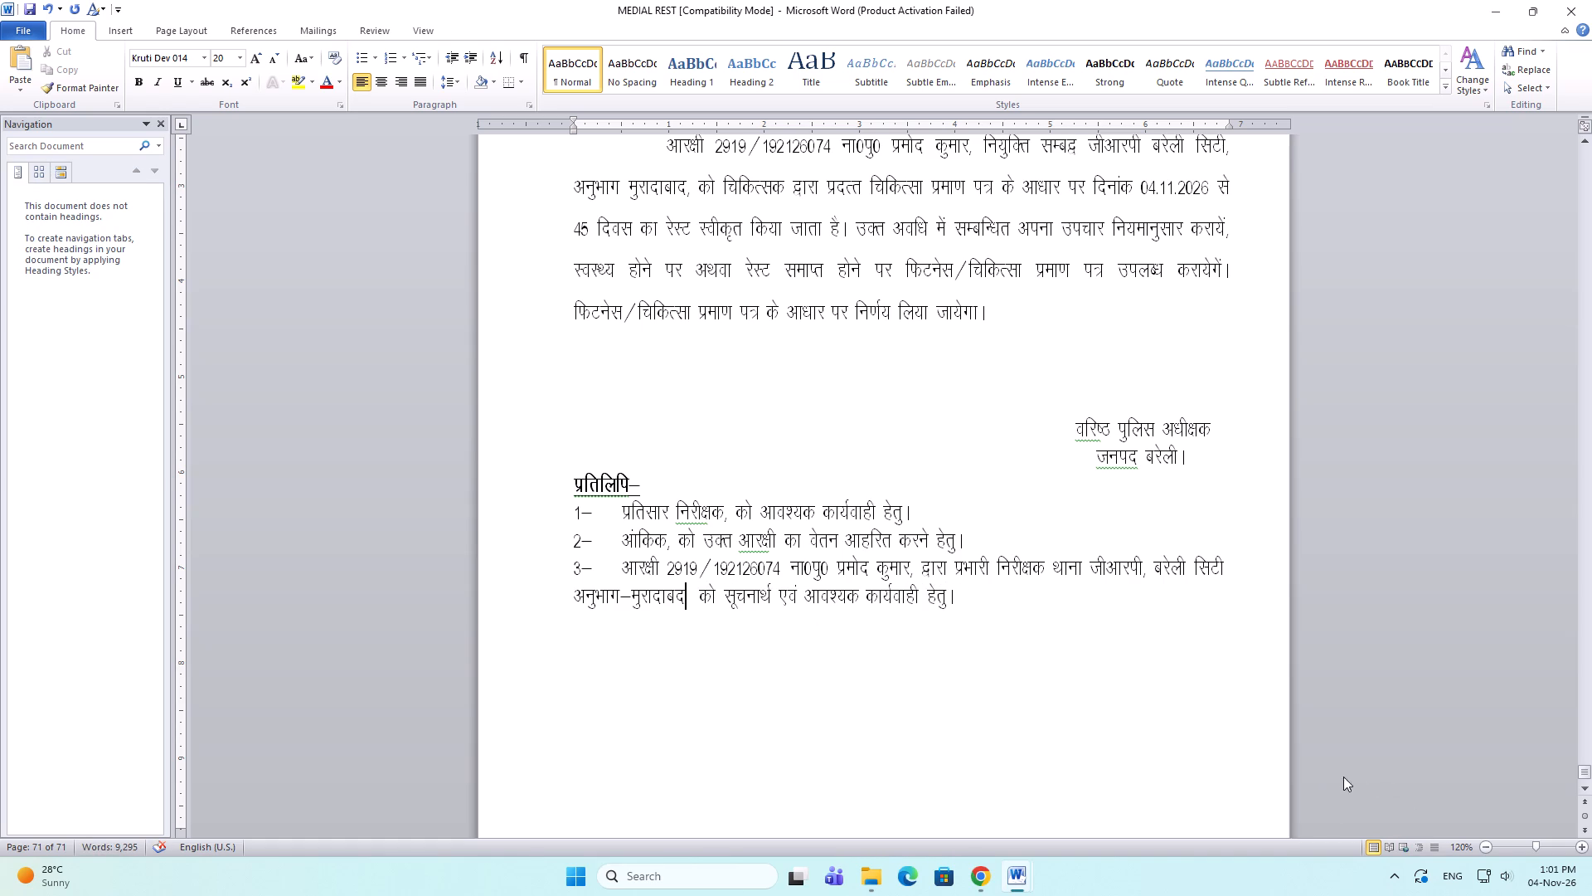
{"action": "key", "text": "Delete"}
Break copy-list item 3 after "बरेली सिटी" and indent its second line with spaces to align with the item's text.
{"action": "left_click", "coordinate": [1233, 565]}
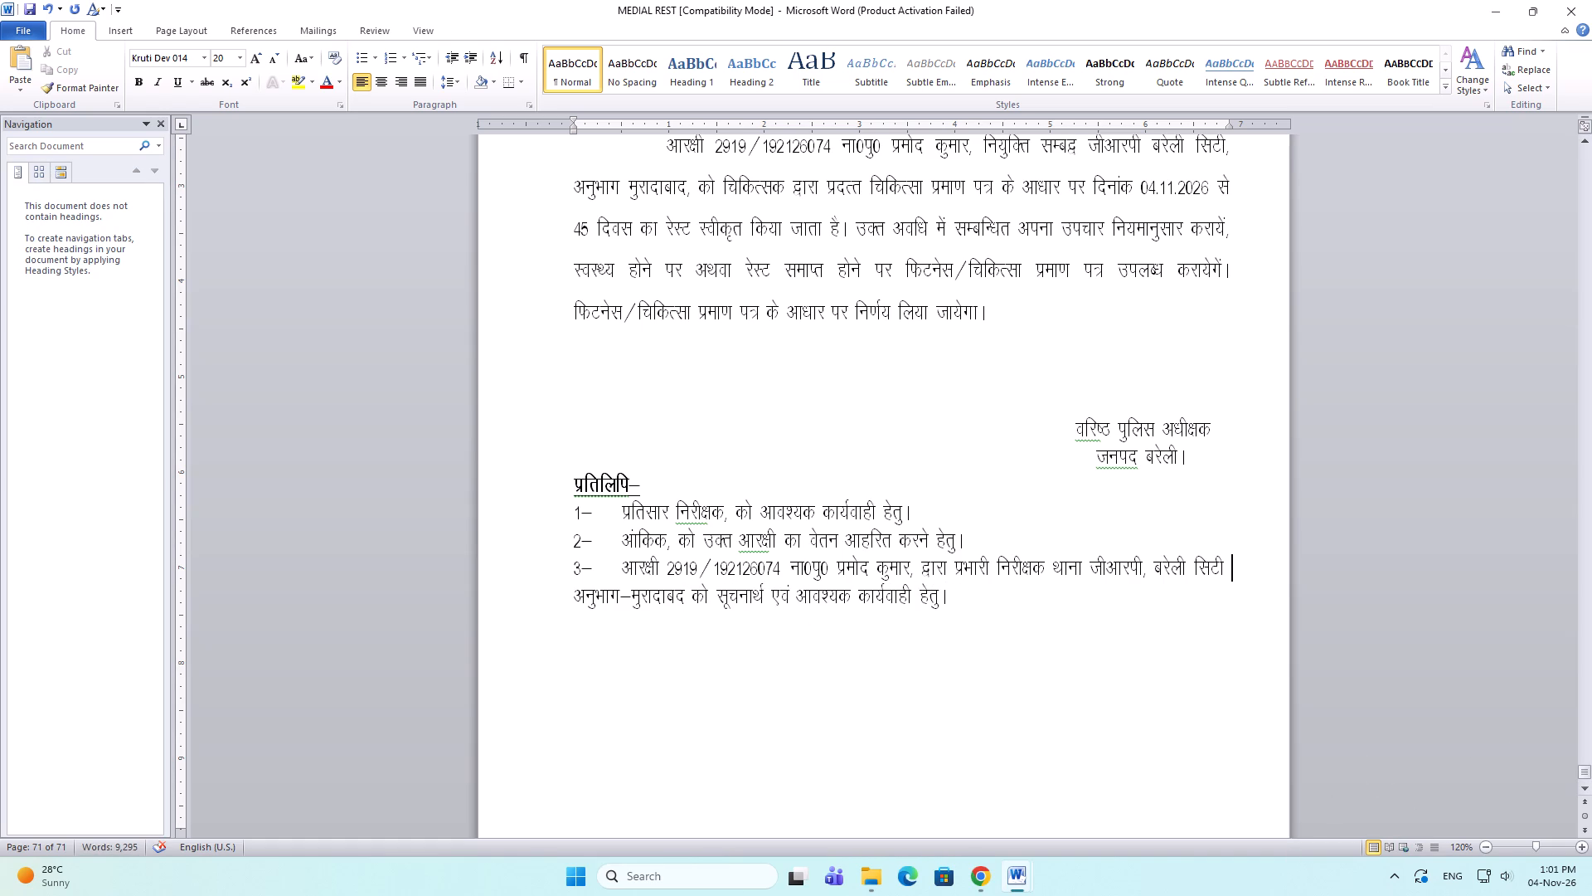
{"action": "key", "text": "Return"}
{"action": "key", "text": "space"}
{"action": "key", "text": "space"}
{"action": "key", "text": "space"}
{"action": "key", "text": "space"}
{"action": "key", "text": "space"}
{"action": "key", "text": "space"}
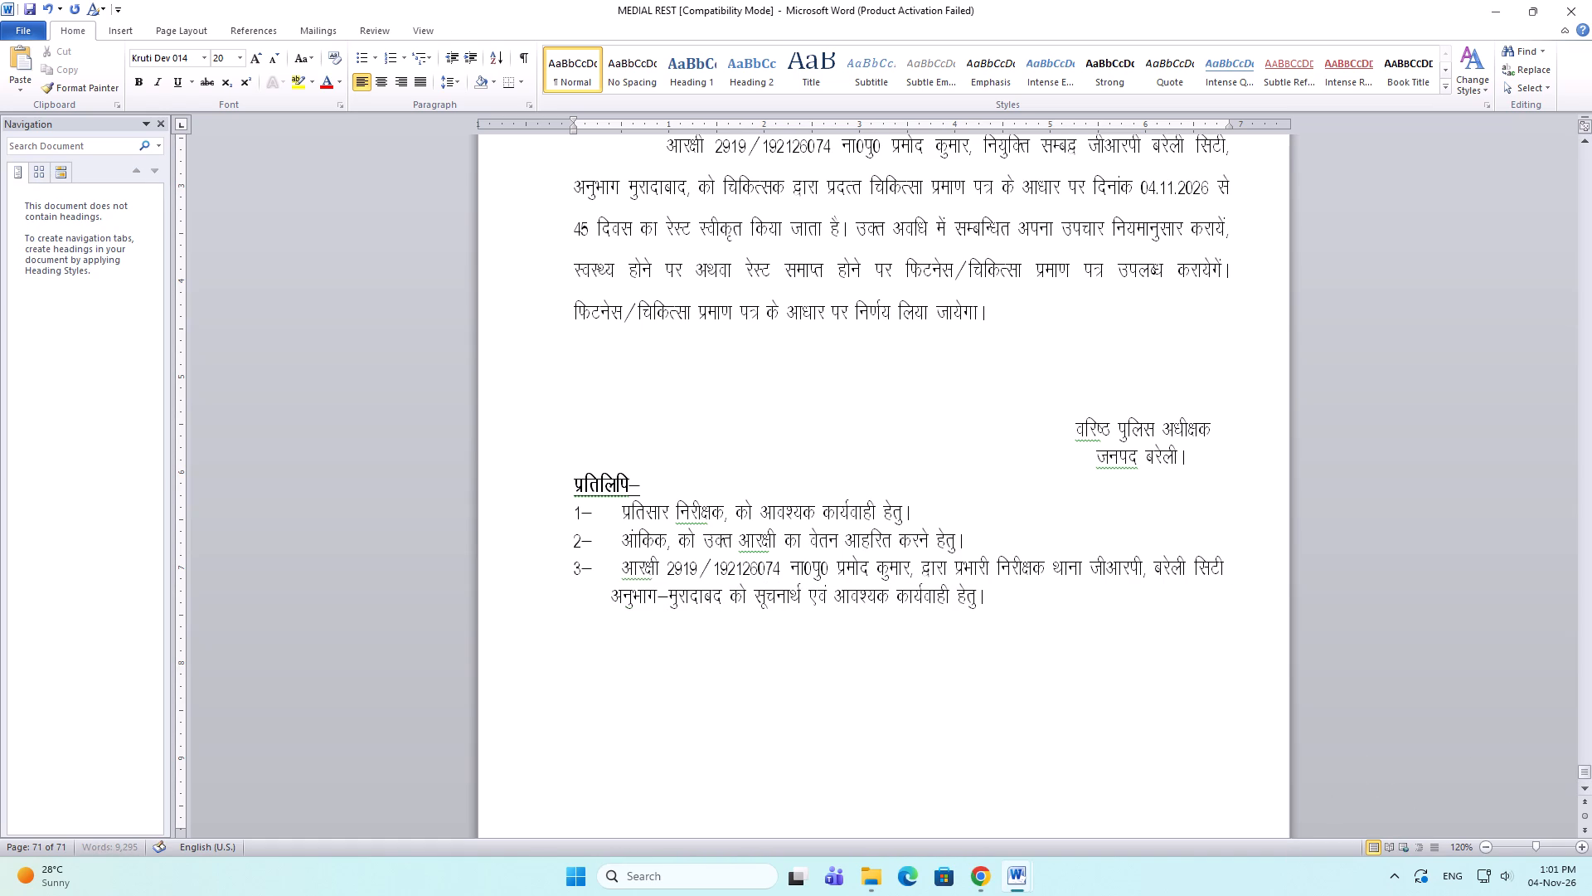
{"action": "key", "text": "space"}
{"action": "key", "text": "BackSpace"}
{"action": "left_click", "coordinate": [682, 576]}
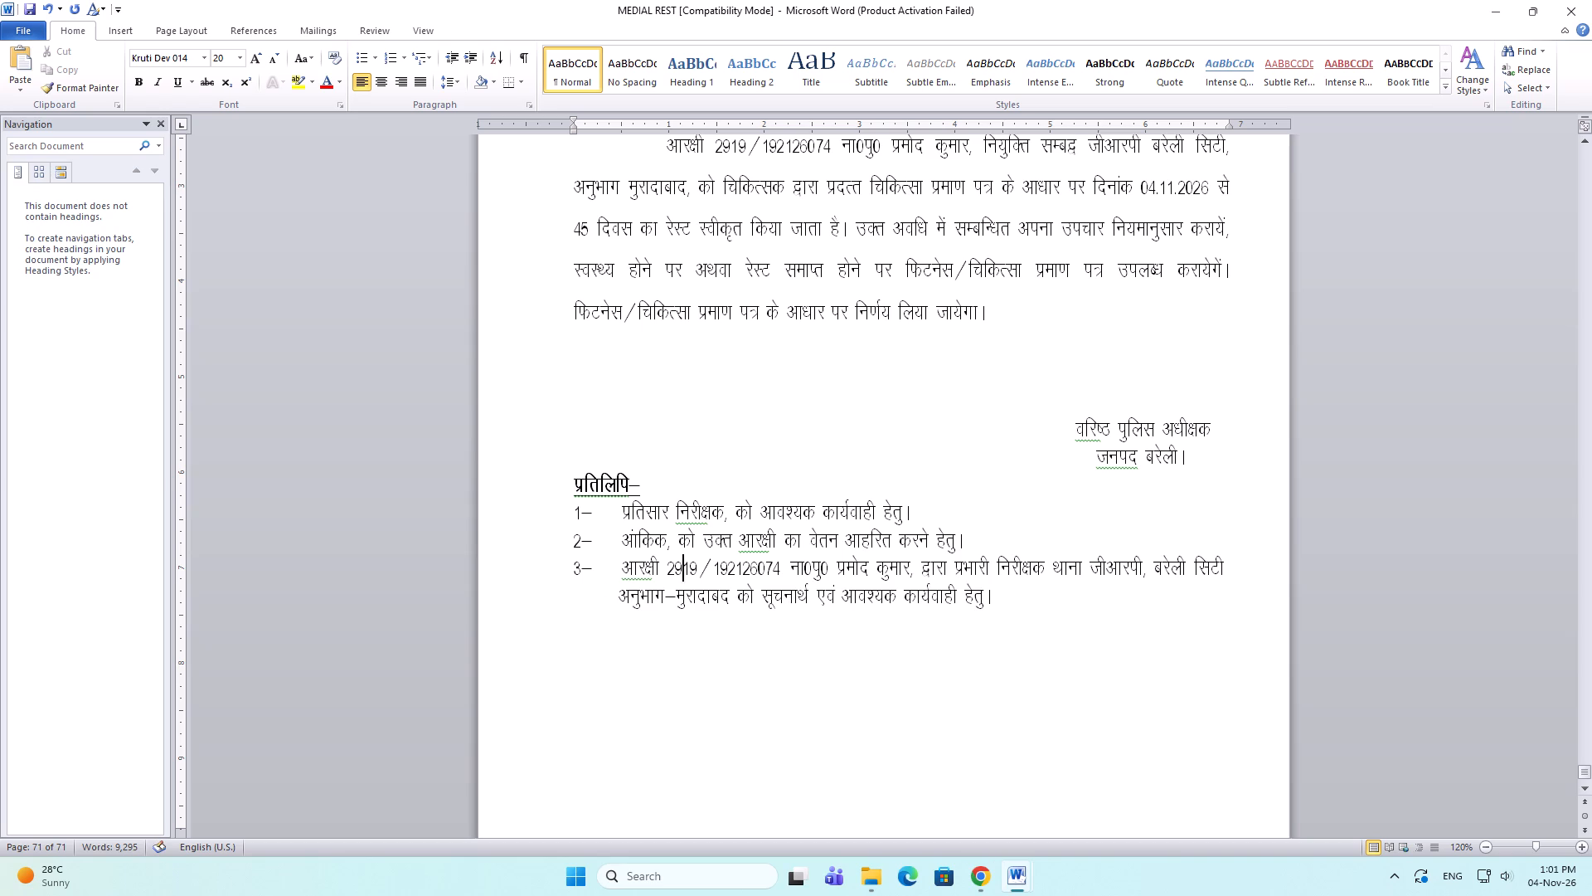
Print only the current page, the new medical rest order, as one copy on the Brother DCP-B7535DW printer.
{"action": "scroll", "coordinate": [710, 554], "scroll_direction": "up", "scroll_amount": 5}
{"action": "left_click", "coordinate": [774, 454]}
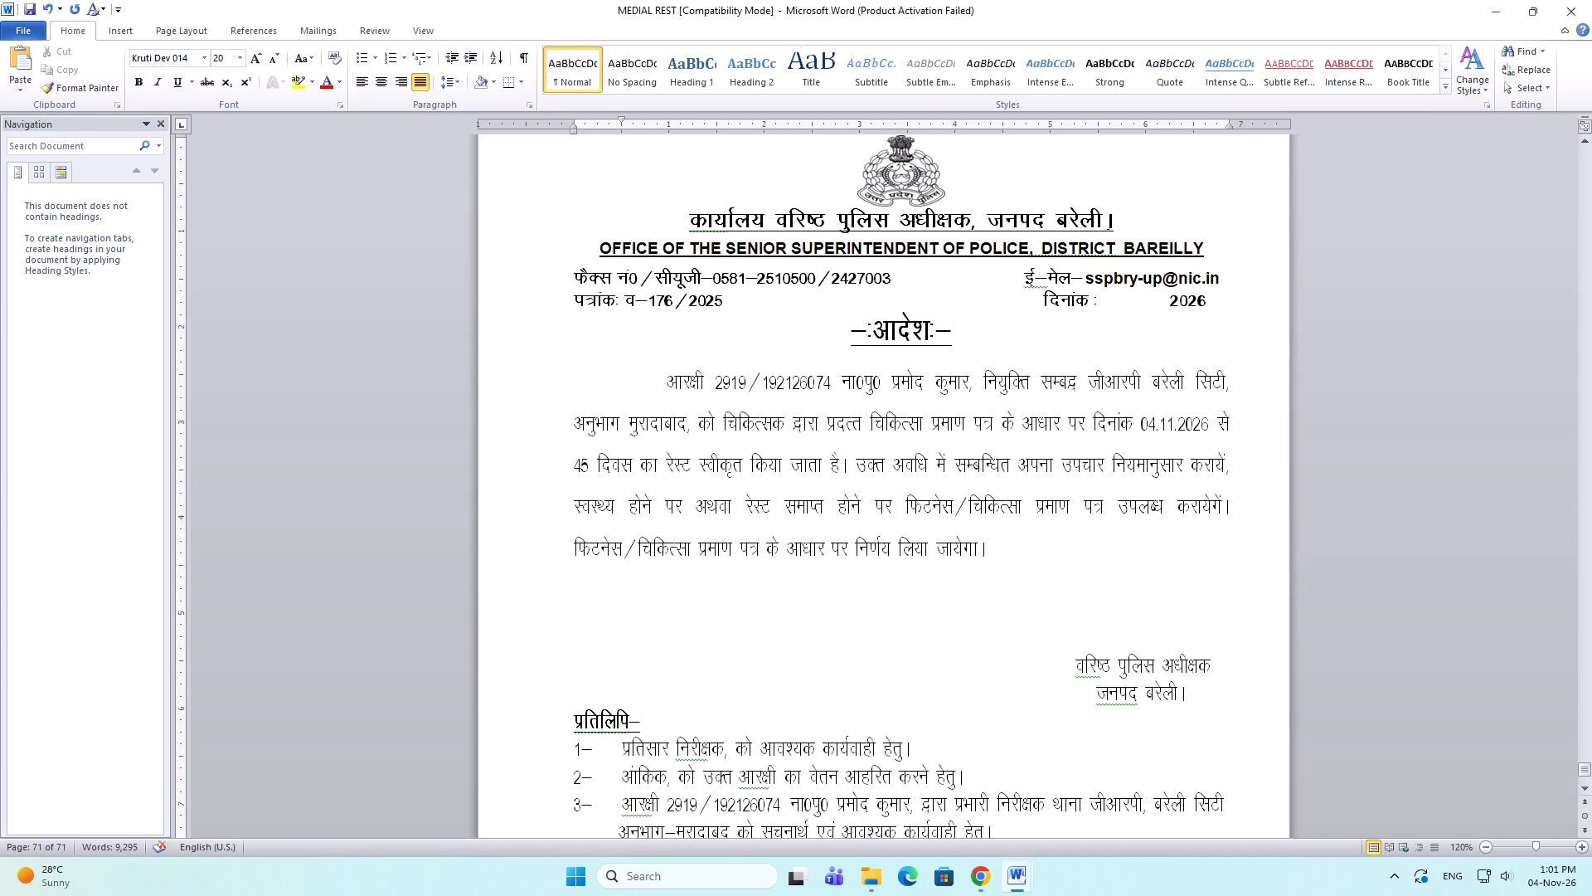
{"action": "key", "text": "ctrl+p"}
{"action": "left_click", "coordinate": [299, 265]}
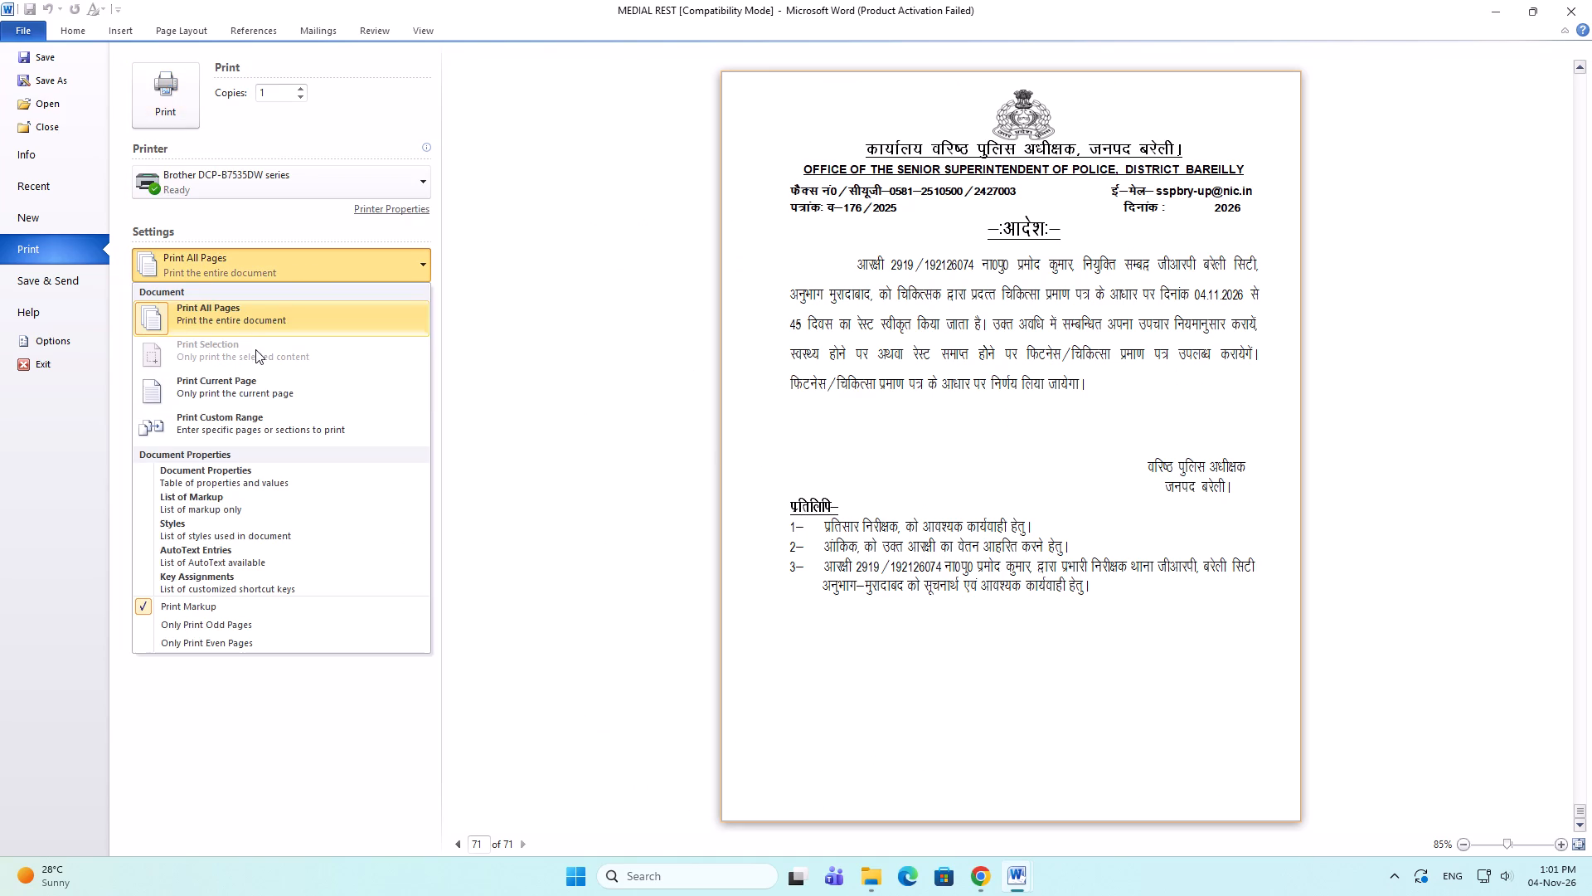
{"action": "left_click", "coordinate": [242, 391]}
{"action": "left_click", "coordinate": [182, 77]}
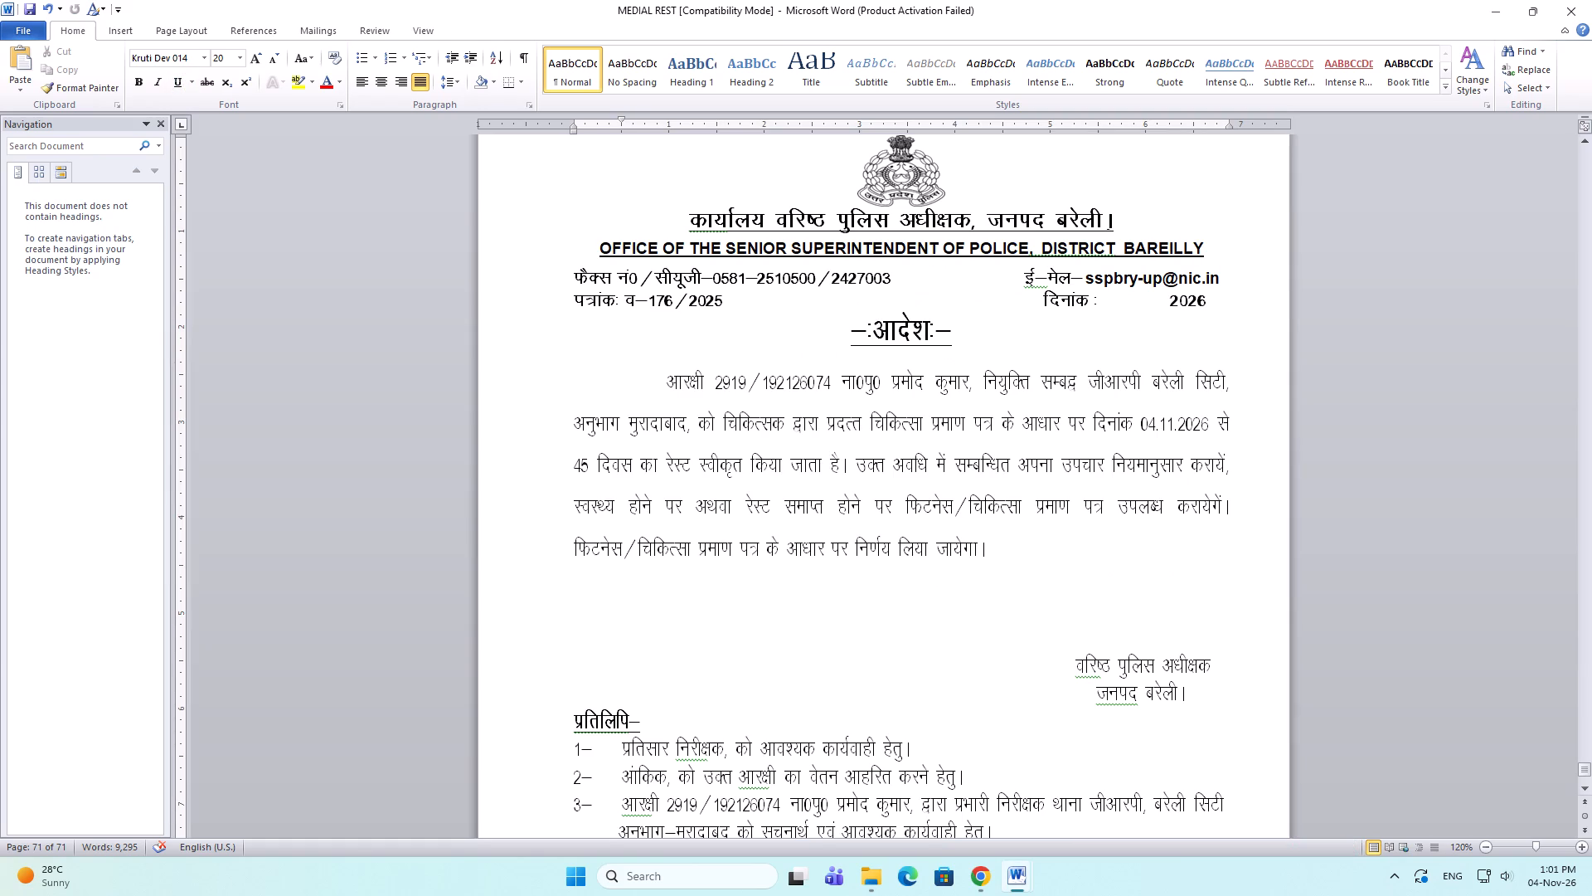
Save the medical rest document.
{"action": "key", "text": "ctrl+s"}
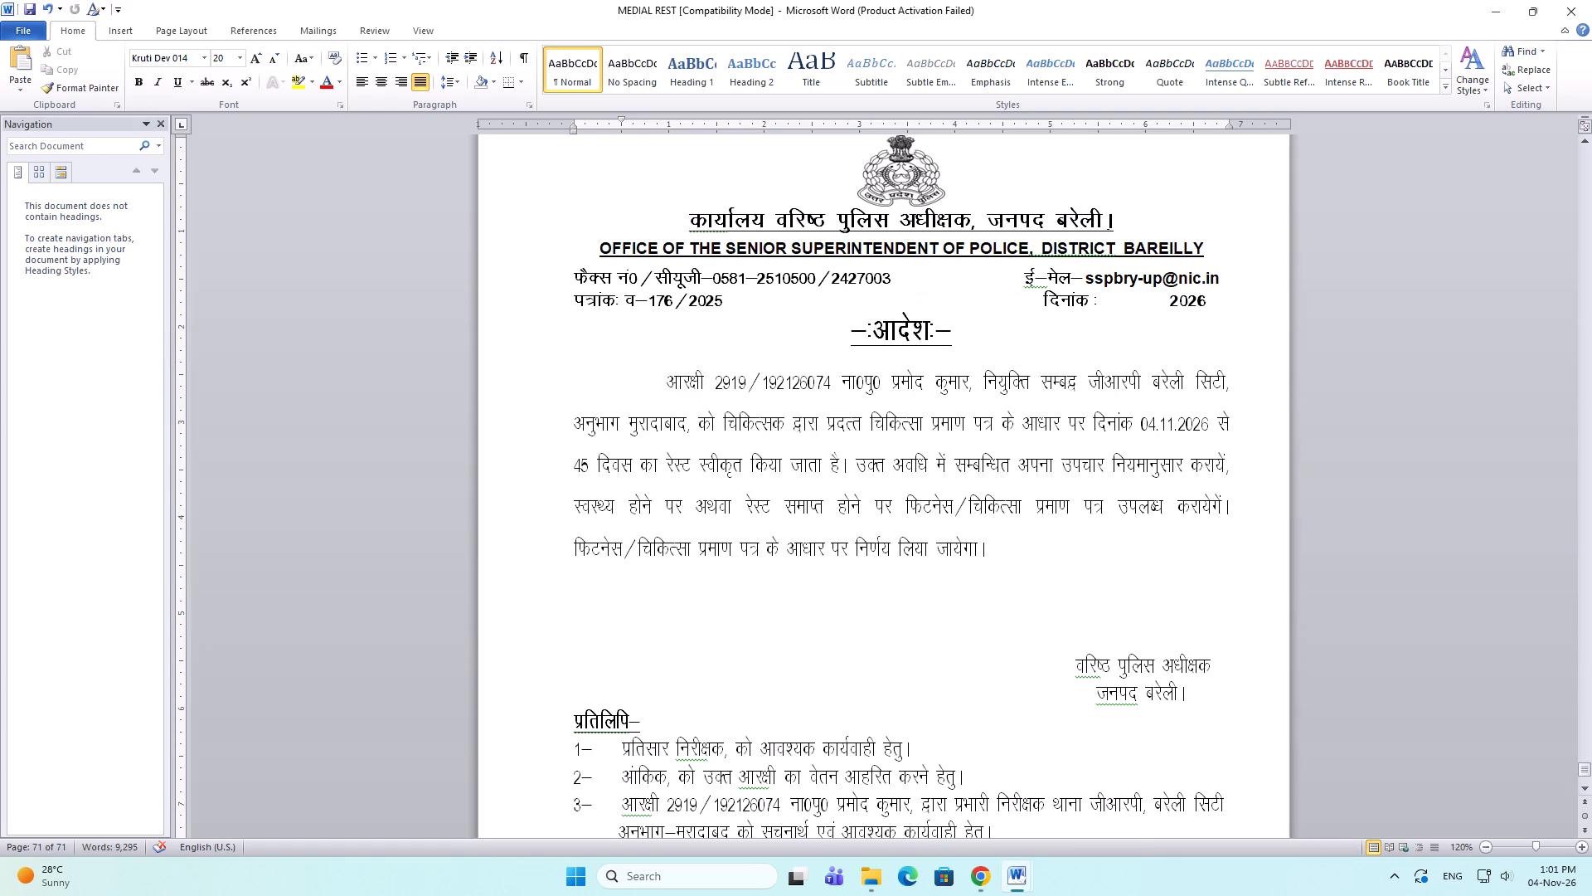